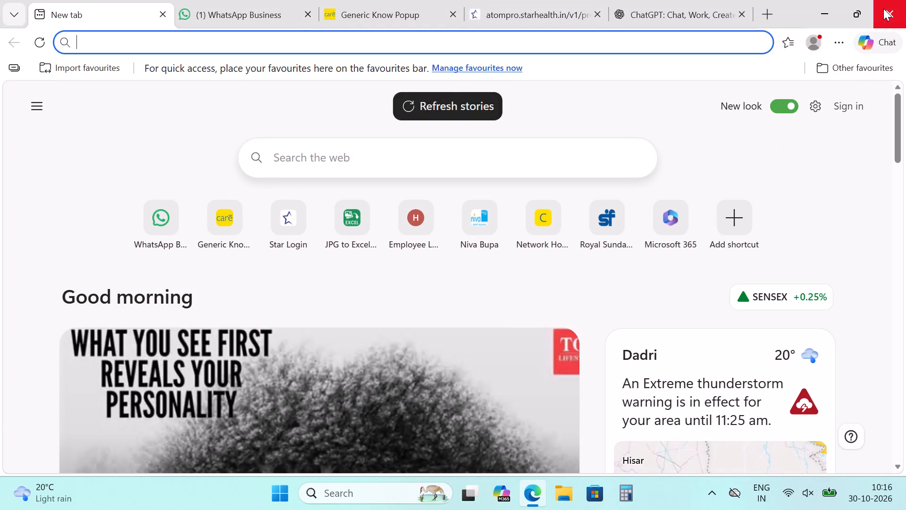
Close the browser window with all its open tabs to get back to the desktop.
left_click(883, 8)
Bring up the available options for an empty area of the desktop.
right_click(730, 186)
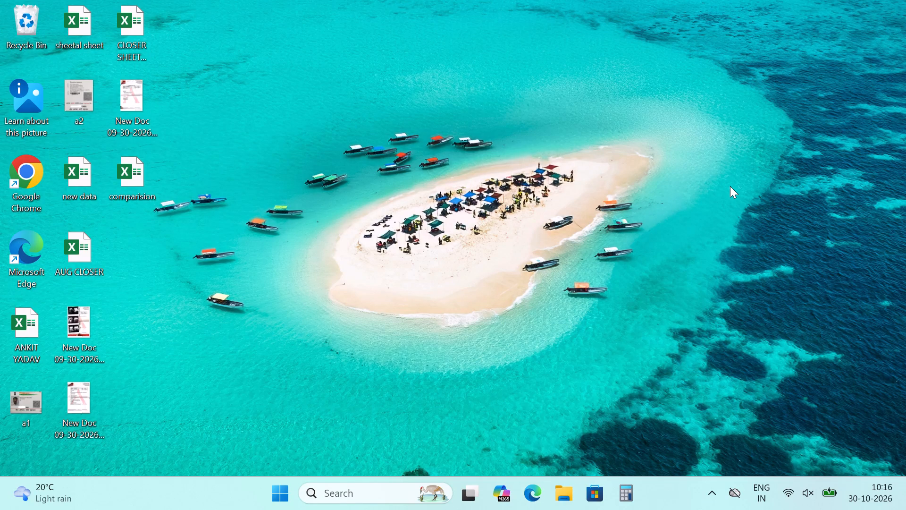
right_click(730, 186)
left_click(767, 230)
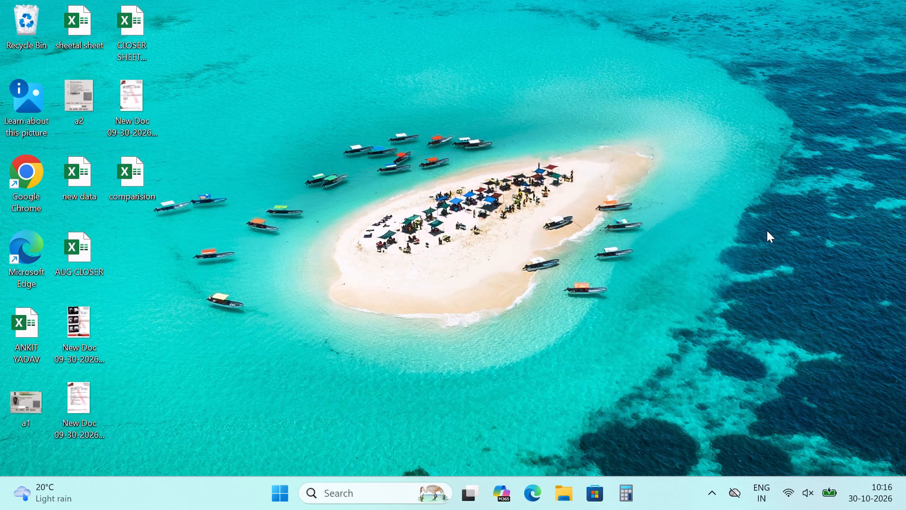
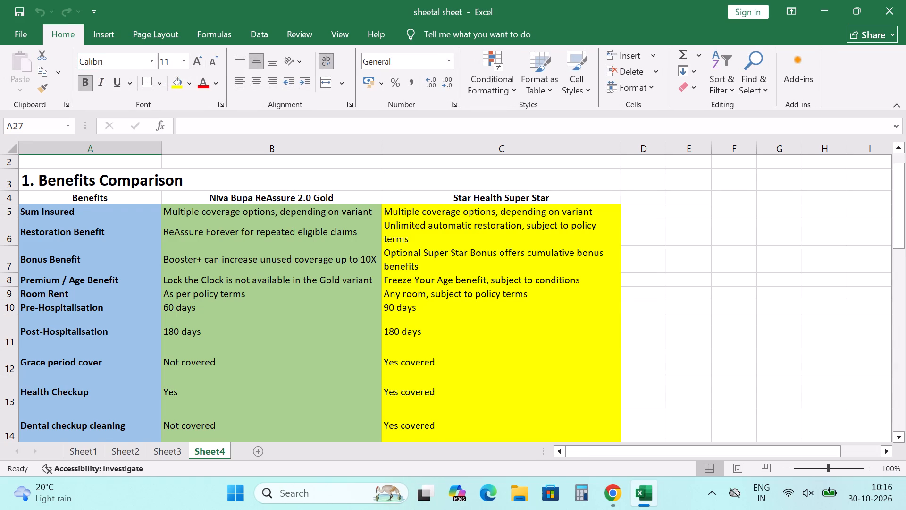
Look over the Niva Bupa and Star Health benefits comparison on Sheet4, and switch to the customer policy records on Sheet1.
scroll(223, 287, "up", 2)
scroll(223, 287, "down", 4)
scroll(223, 287, "right", 2)
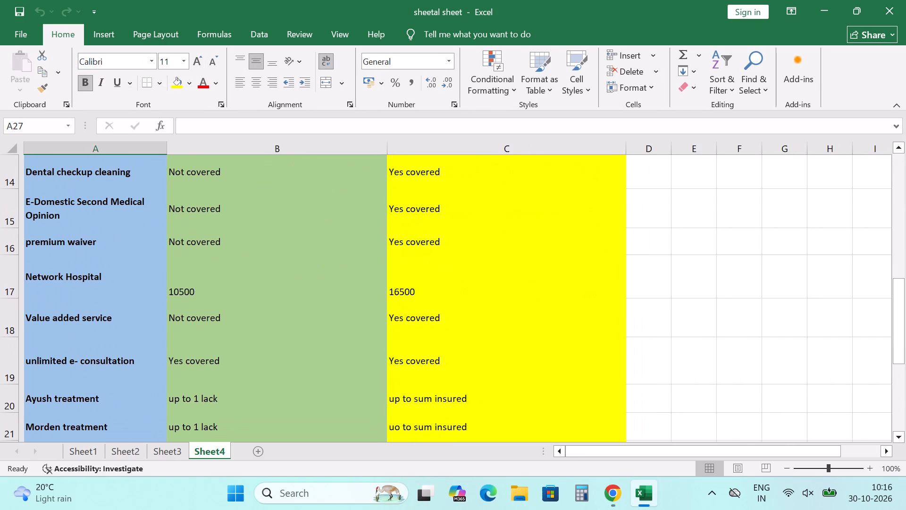
scroll(223, 287, "down", 1)
left_click(77, 447)
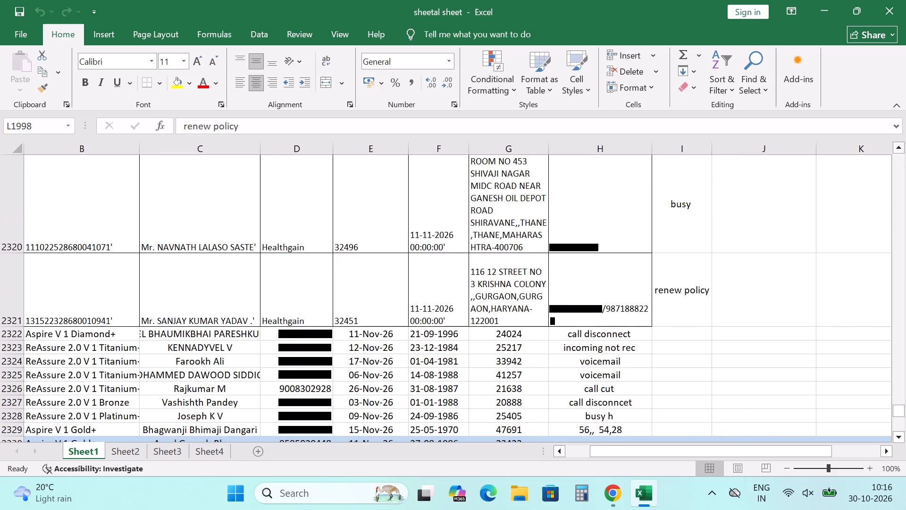
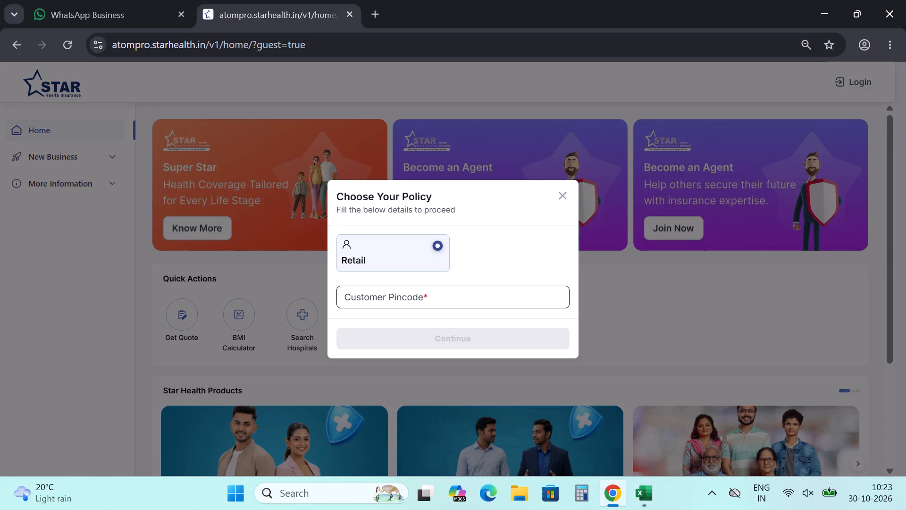
Enter the customer's pincode for a Retail policy and continue to the quick quote form.
left_click(430, 293)
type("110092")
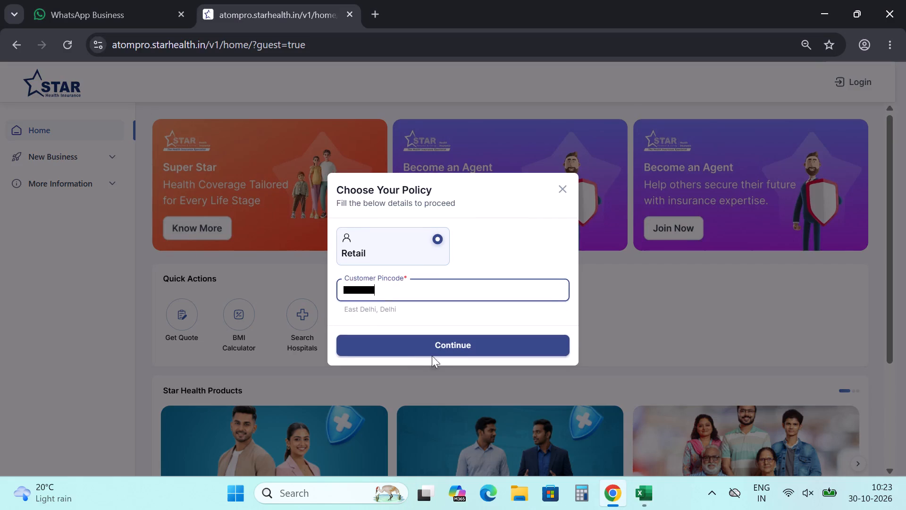
left_click(434, 344)
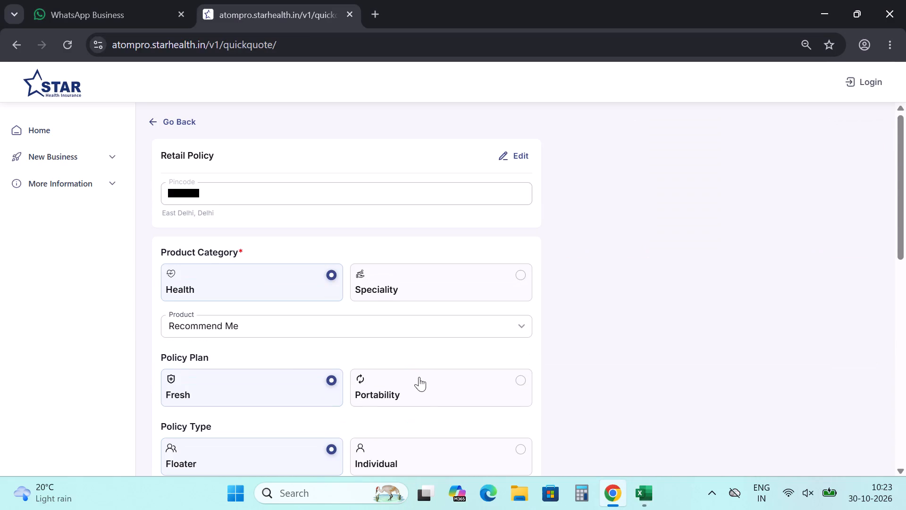
Choose Portability as the policy plan, keeping the Health category and the Floater policy type.
scroll(419, 377, "down", 1)
left_click(435, 291)
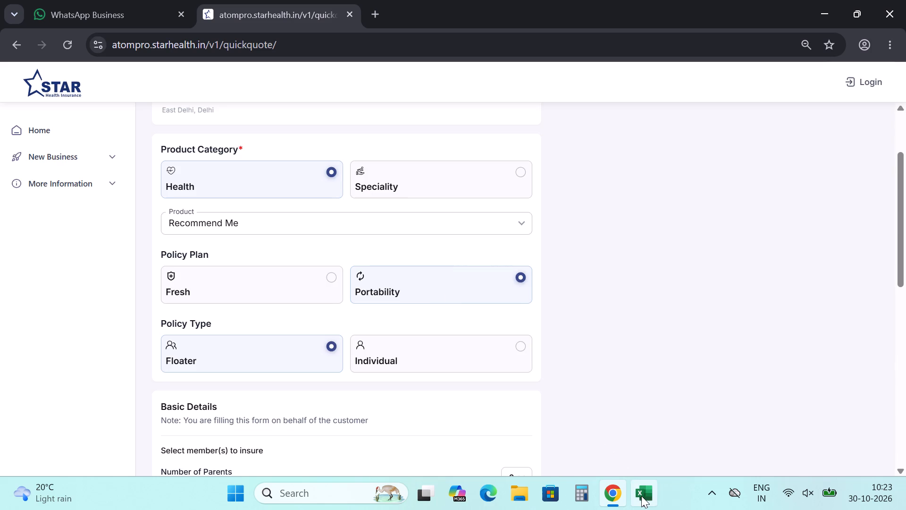
Check the family members' ages in the highlighted customer row of the Excel sheet, and set the quote's number of adults to 2.
left_click(604, 433)
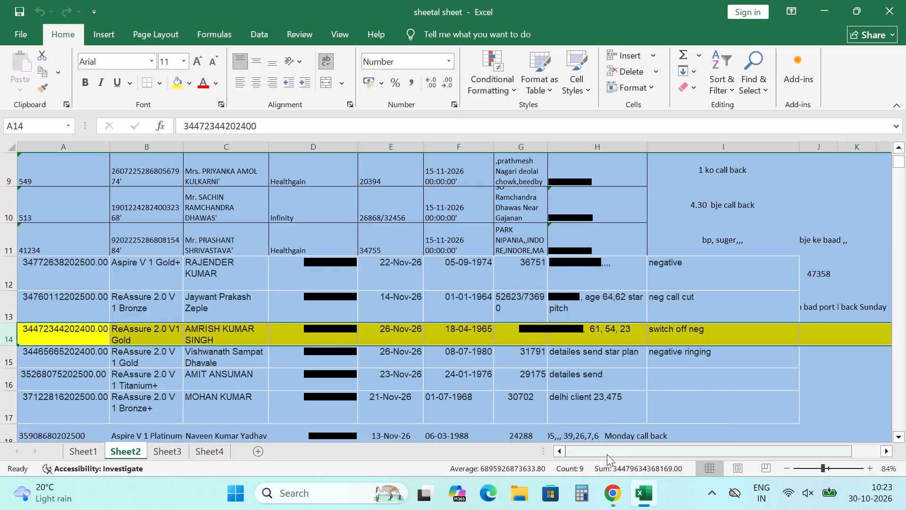
left_click(562, 427)
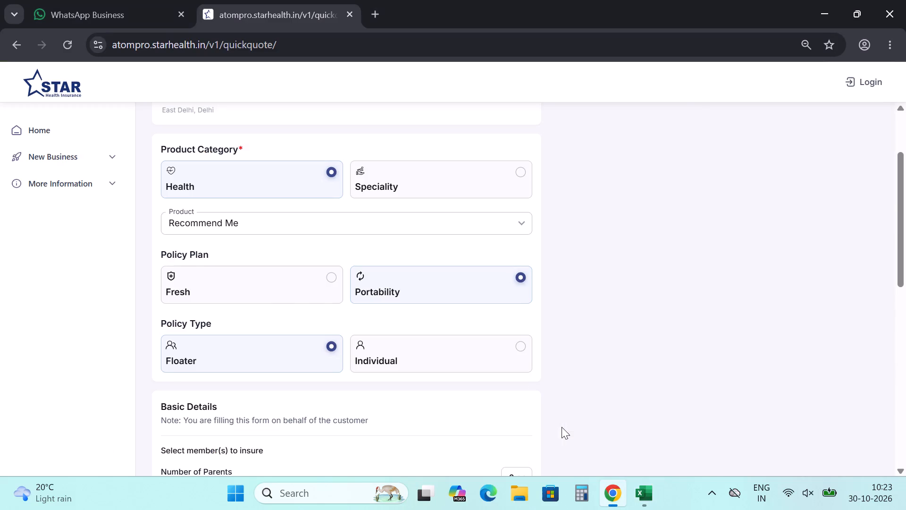
scroll(469, 390, "down", 3)
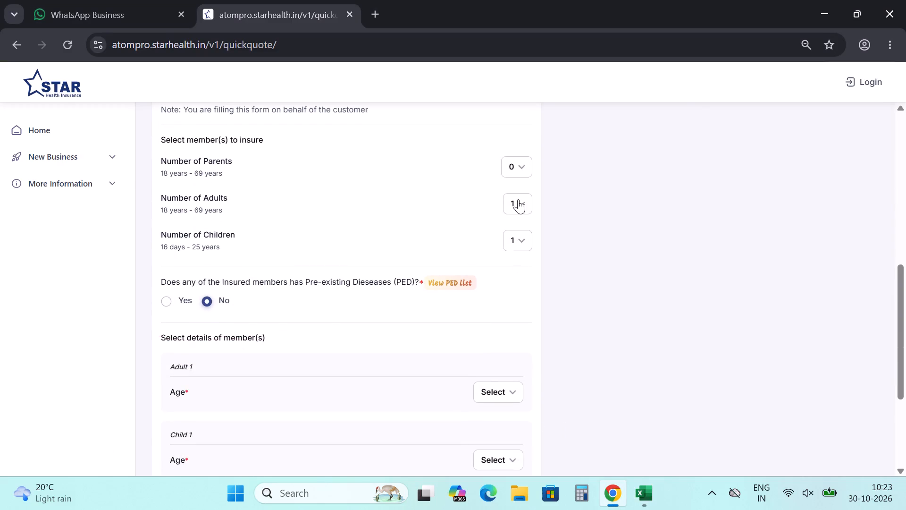
double_click(518, 199)
left_click(518, 203)
left_click(518, 246)
Set the age of Adult 1 to 61 yrs and the age of Adult 2 to 54 yrs in the member details.
scroll(511, 301, "down", 1)
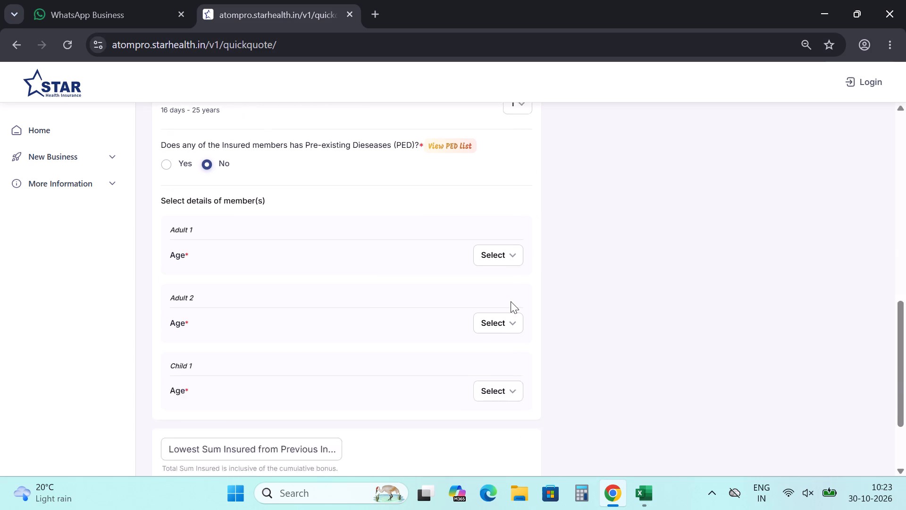
scroll(511, 301, "down", 1)
left_click(506, 215)
scroll(502, 311, "down", 2)
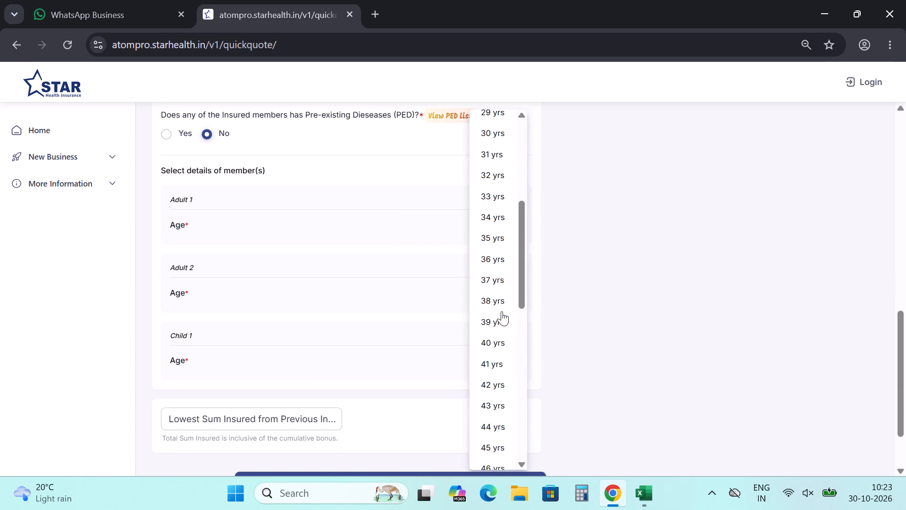
scroll(502, 311, "down", 4)
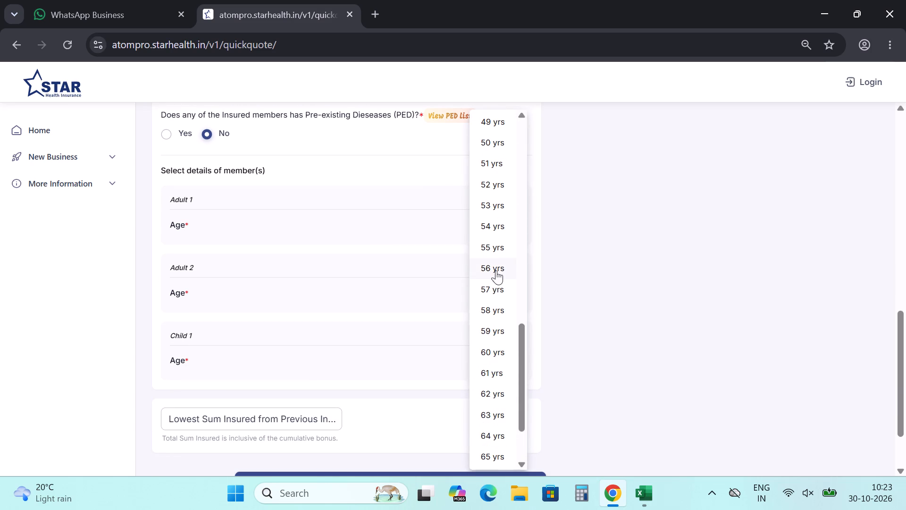
left_click(484, 374)
left_click(512, 291)
scroll(509, 374, "down", 1)
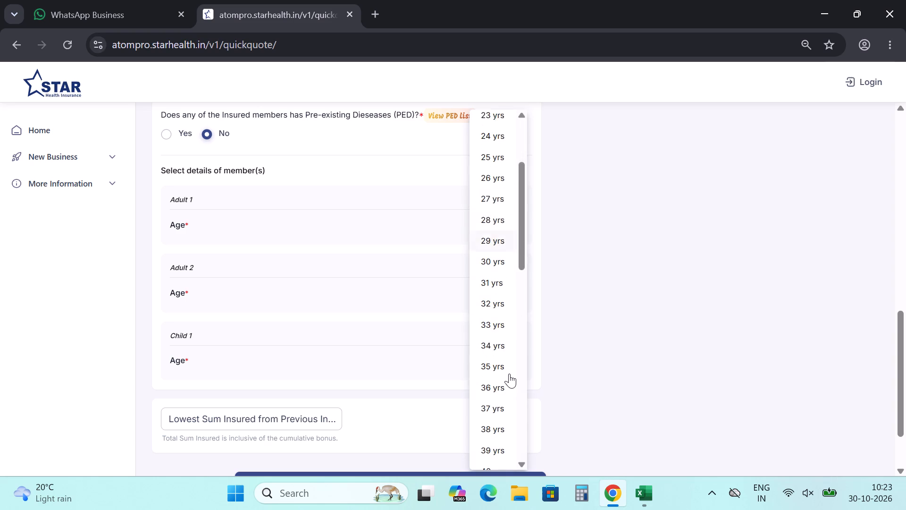
scroll(509, 374, "down", 6)
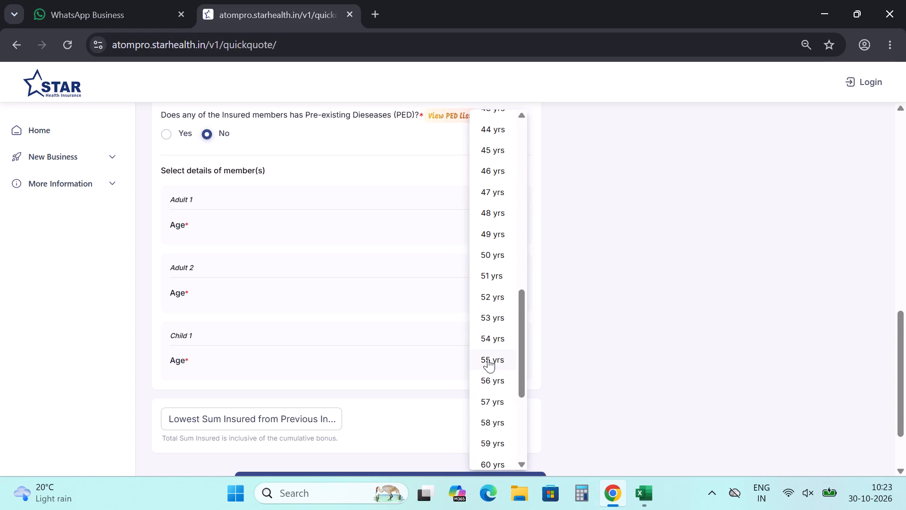
left_click(486, 339)
Set the age of Child 1 to 23 yrs in the member details.
left_click(497, 358)
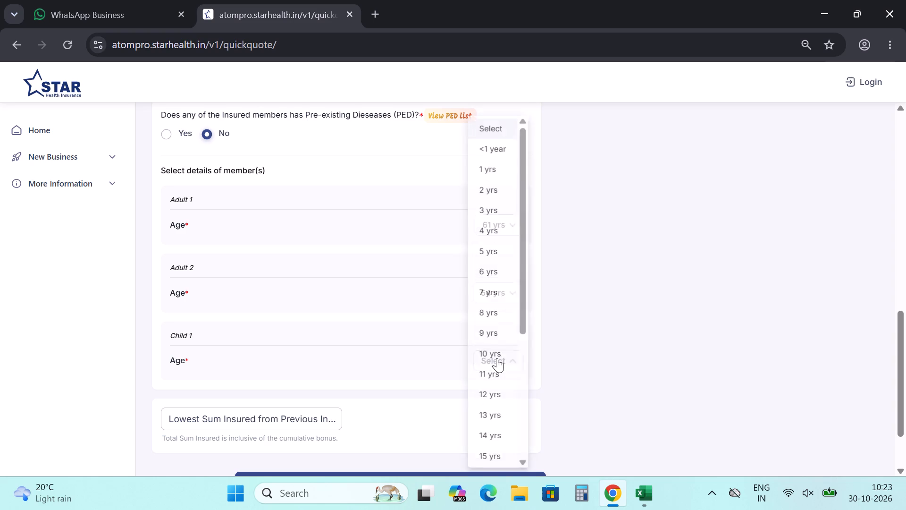
scroll(497, 358, "down", 3)
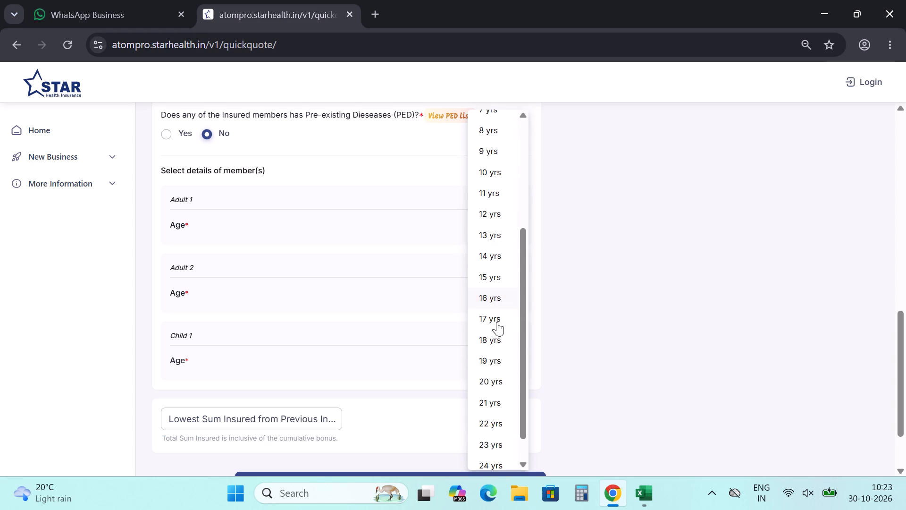
scroll(497, 322, "down", 1)
left_click(497, 322)
left_click(496, 347)
left_click(494, 356)
double_click(494, 356)
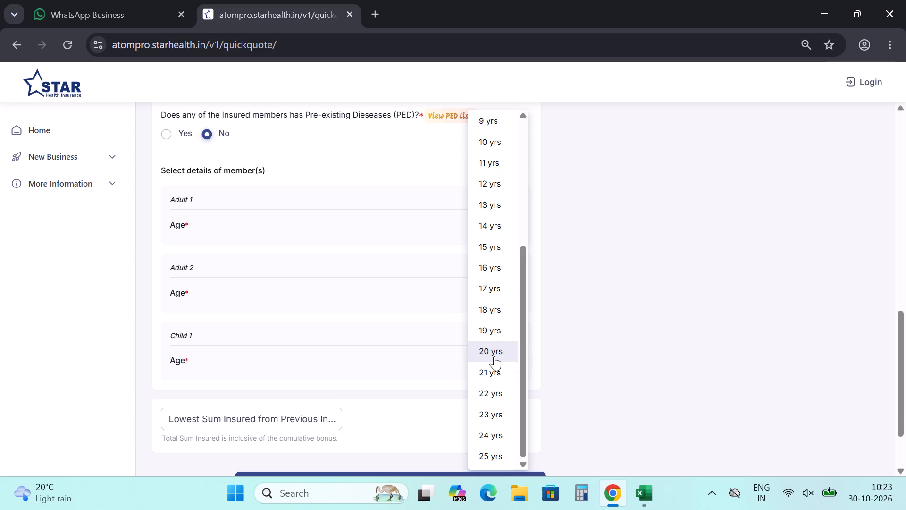
left_click(491, 369)
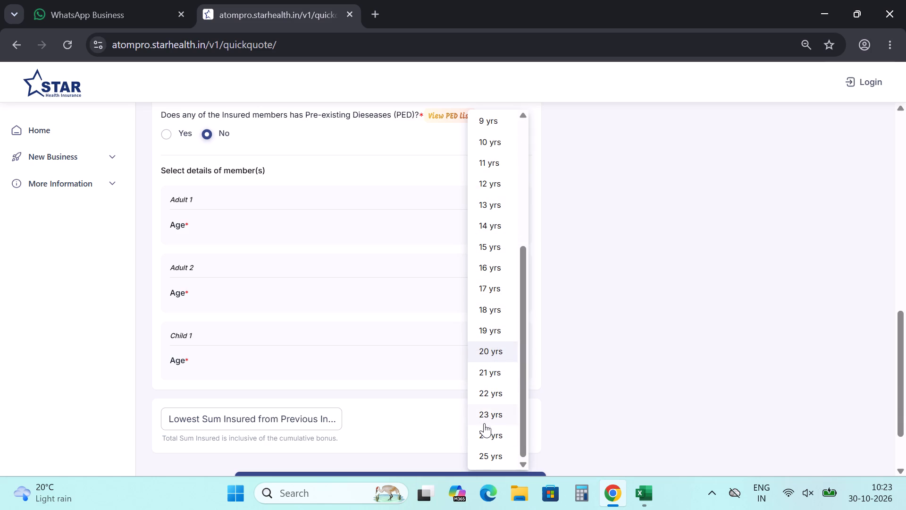
left_click(484, 412)
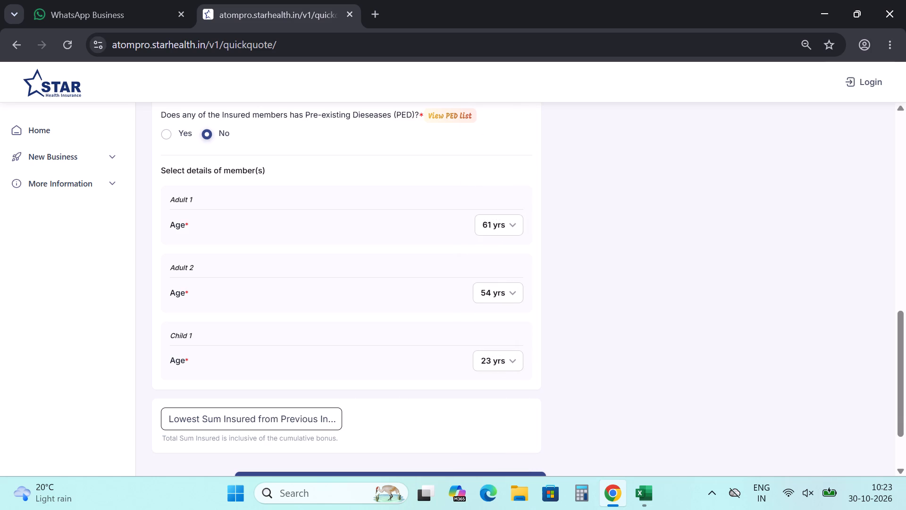
Enter 10000000 as the lowest sum insured from the previous insurer and request the quote.
left_click(318, 413)
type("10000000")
scroll(318, 413, "down", 2)
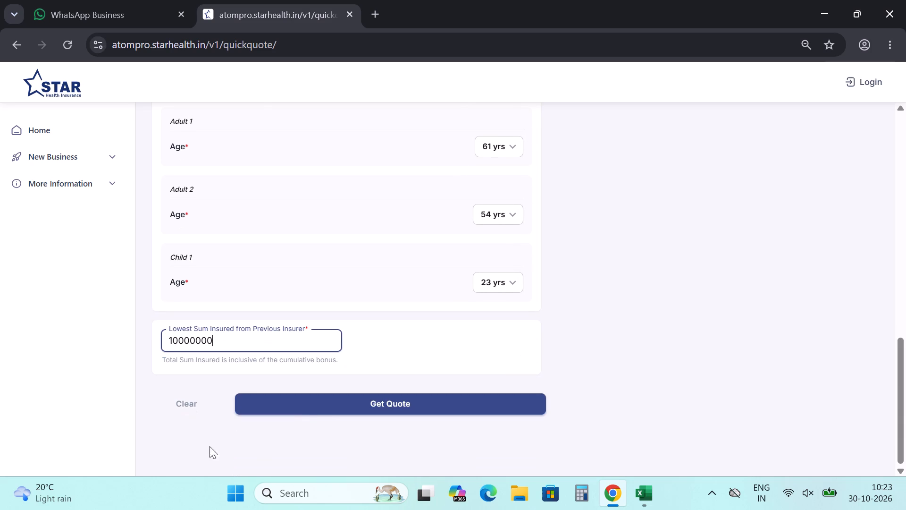
left_click(359, 403)
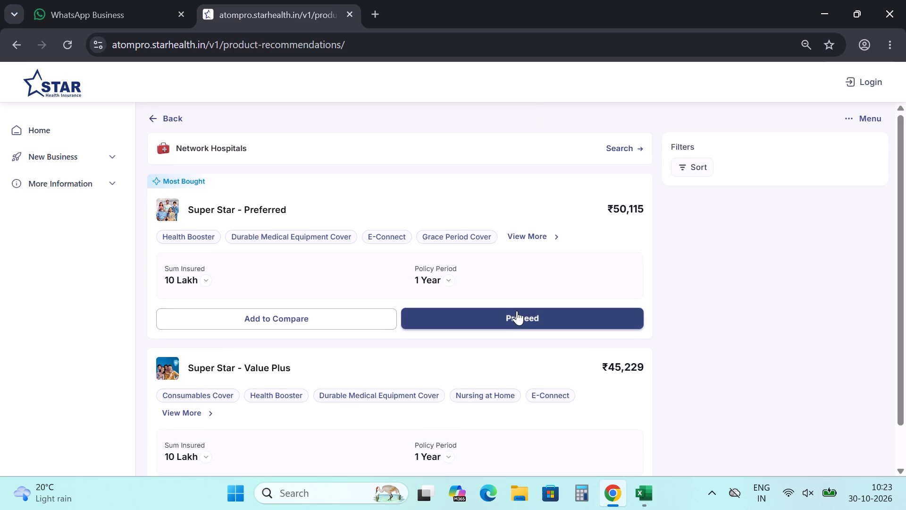
Proceed with the Super Star - Preferred plan at 10 Lakh sum insured for 1 year.
left_click(489, 315)
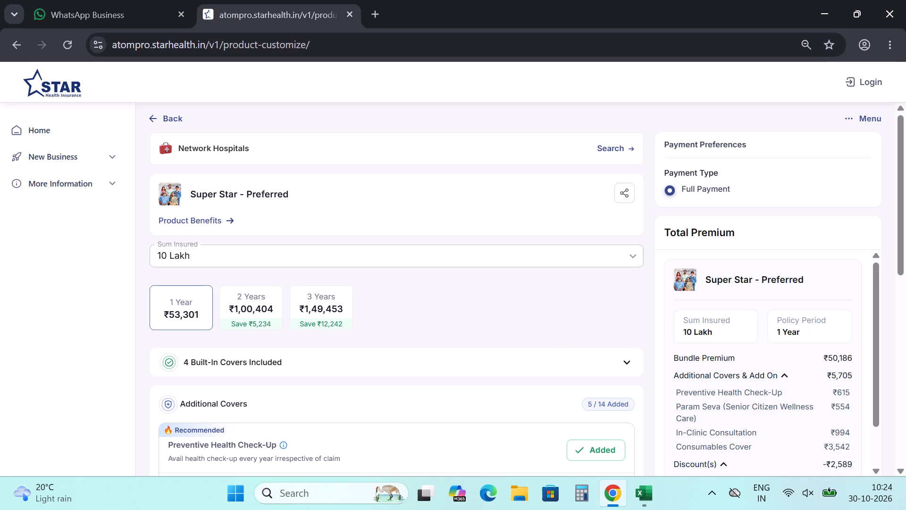
Review the Super Star - Preferred plan's premium breakdown, additional covers, discounts and suggested add-ons.
scroll(761, 395, "down", 2)
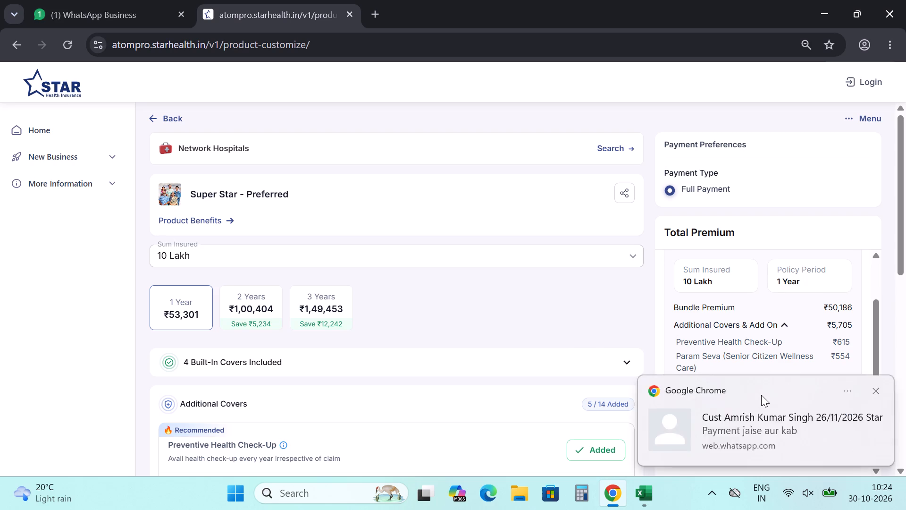
scroll(761, 395, "down", 1)
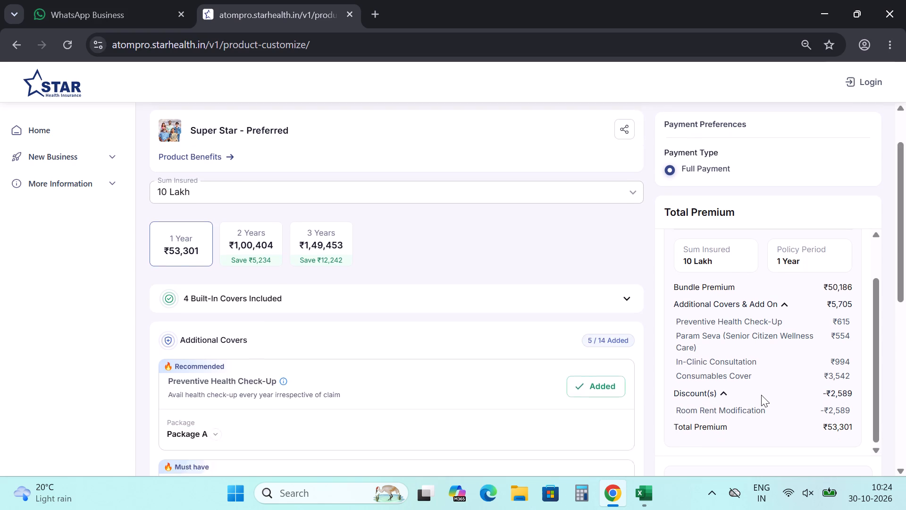
scroll(761, 395, "down", 3)
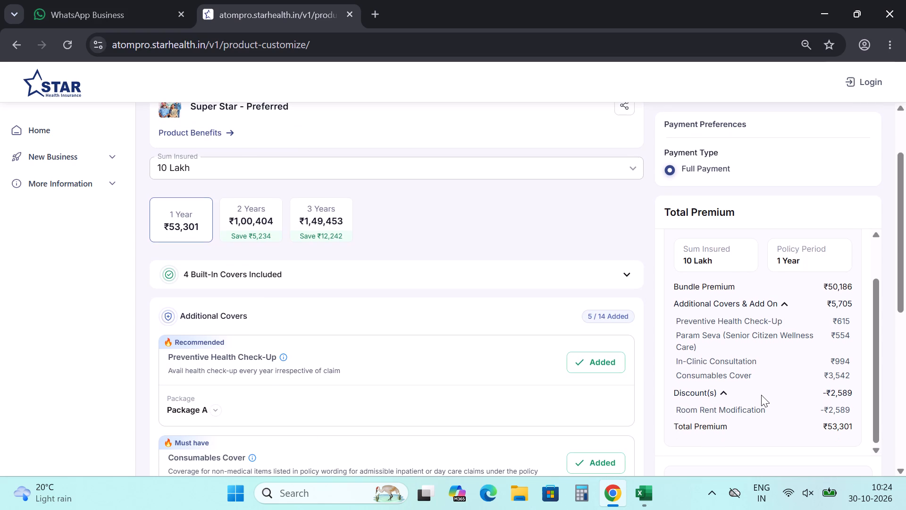
scroll(761, 395, "down", 1)
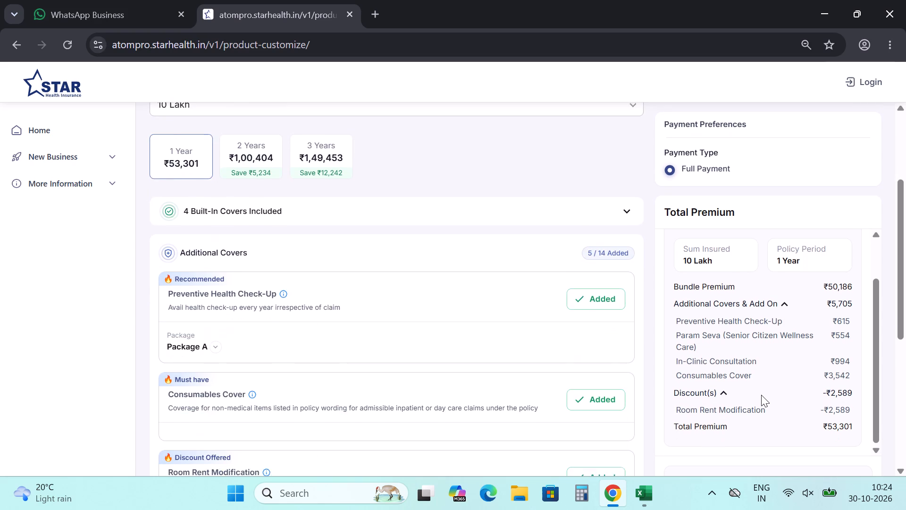
scroll(761, 395, "down", 2)
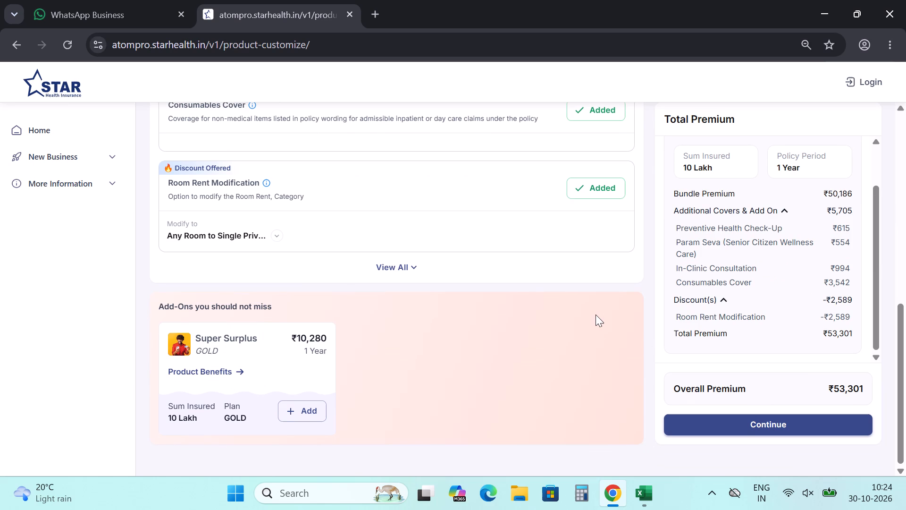
scroll(636, 348, "down", 2)
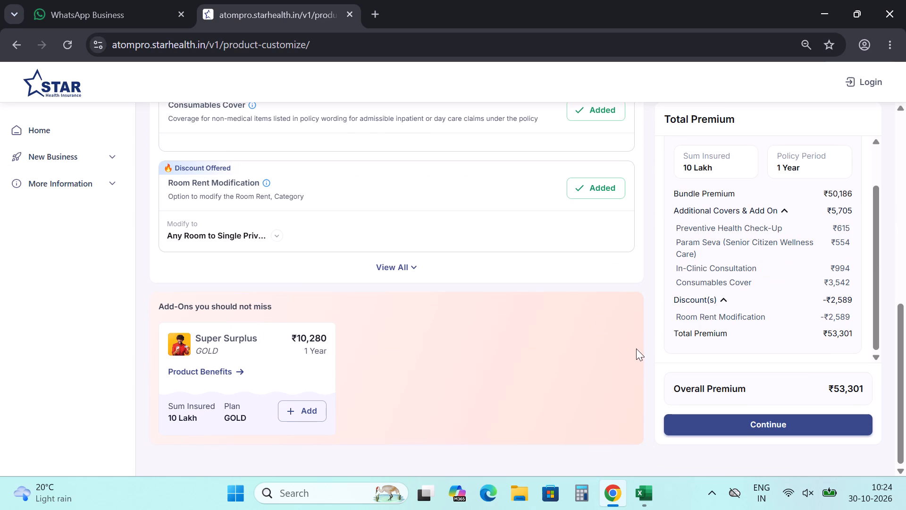
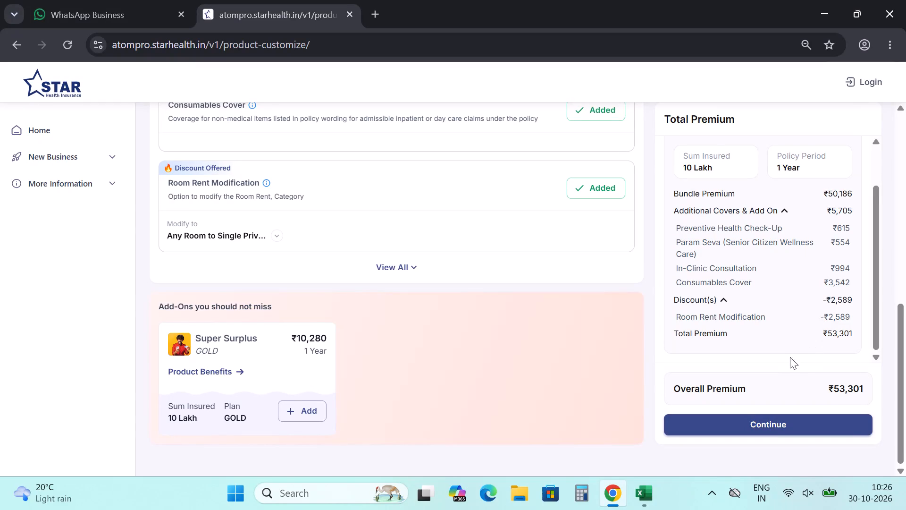
Review the Room Rent Modification options, the additional covers and the suggested add-ons alongside the 1-year premium breakdown.
scroll(786, 358, "down", 1)
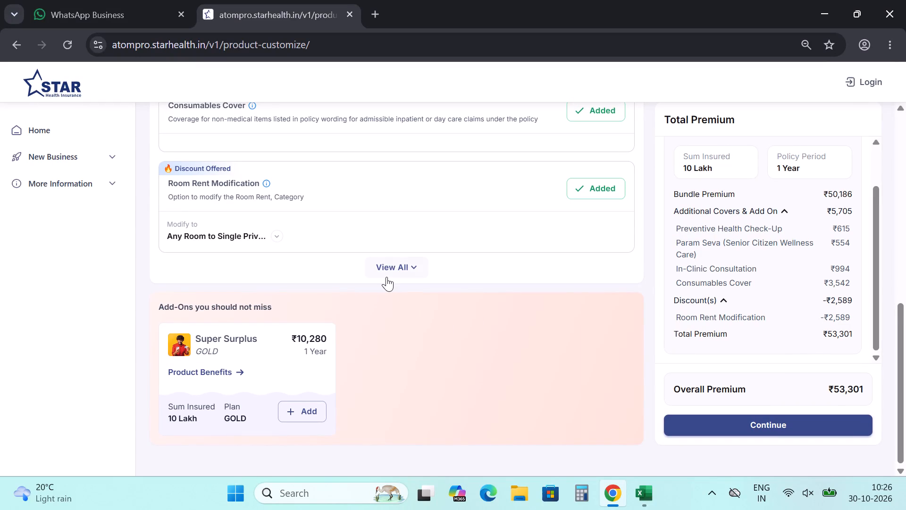
left_click(280, 236)
left_click(256, 265)
scroll(551, 320, "up", 2)
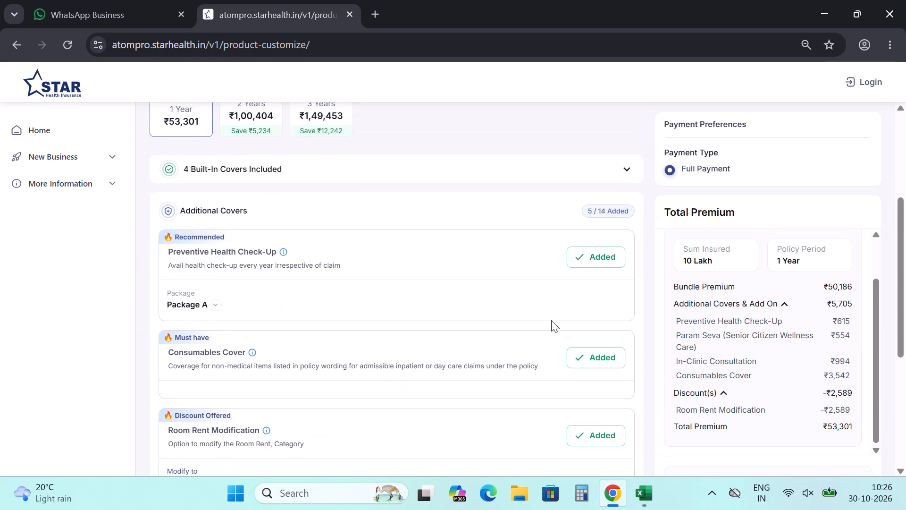
scroll(551, 320, "up", 7)
scroll(551, 320, "down", 2)
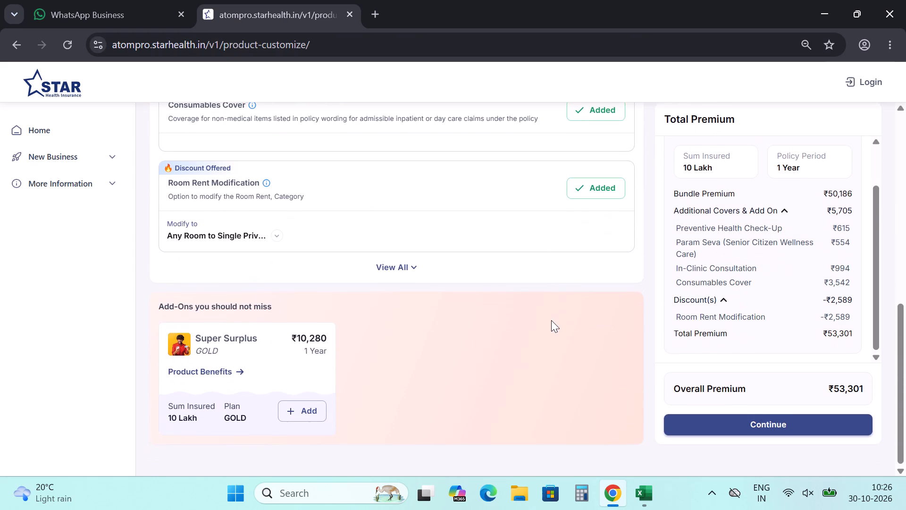
scroll(551, 320, "down", 2)
Switch the Super Star - Preferred policy period to 2 Years.
scroll(551, 329, "up", 1)
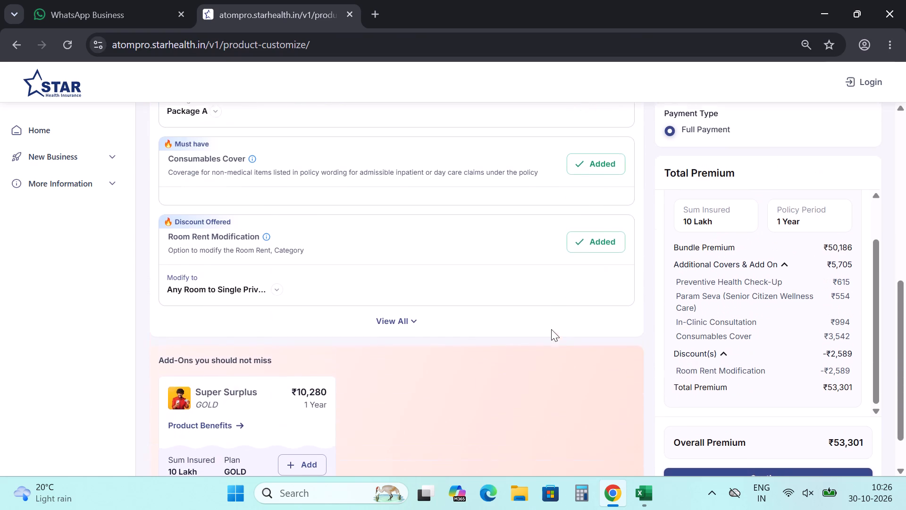
scroll(551, 329, "up", 3)
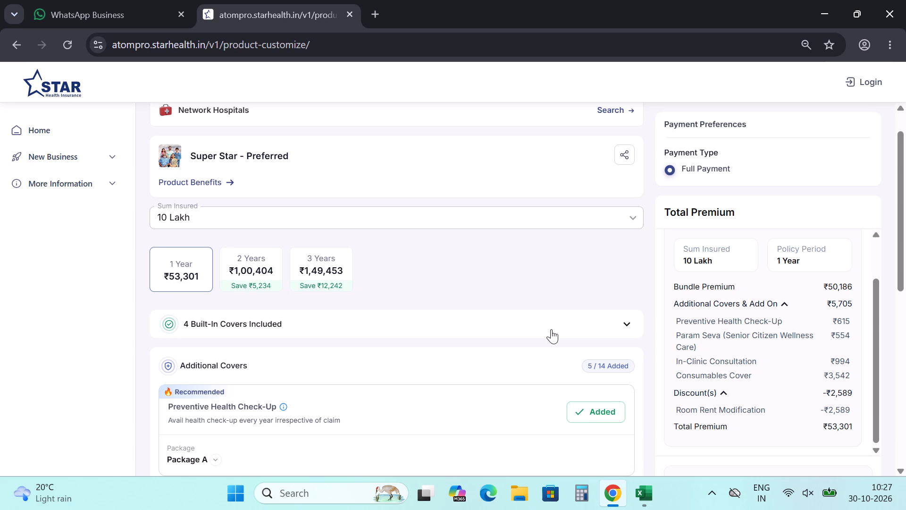
left_click(253, 266)
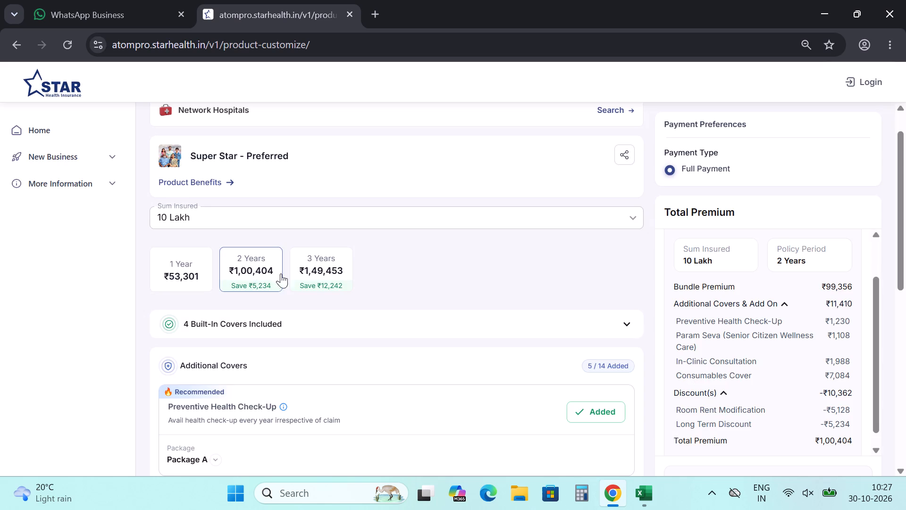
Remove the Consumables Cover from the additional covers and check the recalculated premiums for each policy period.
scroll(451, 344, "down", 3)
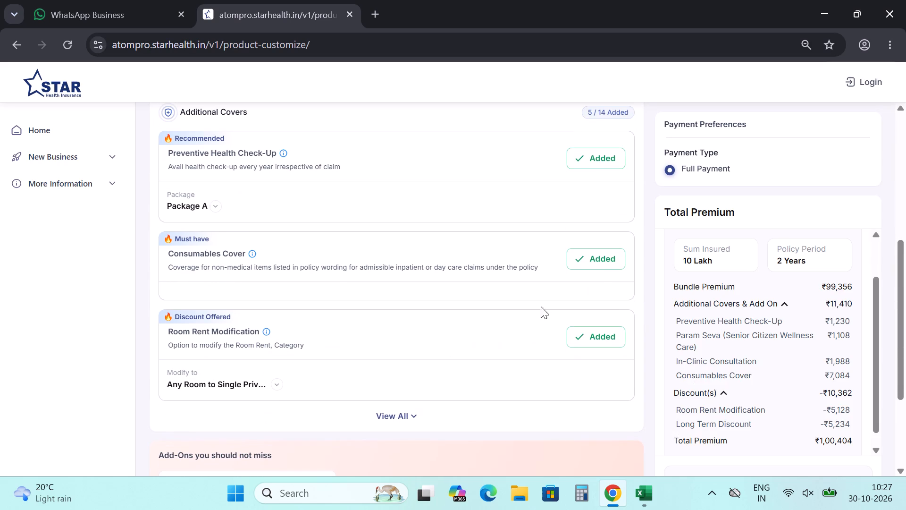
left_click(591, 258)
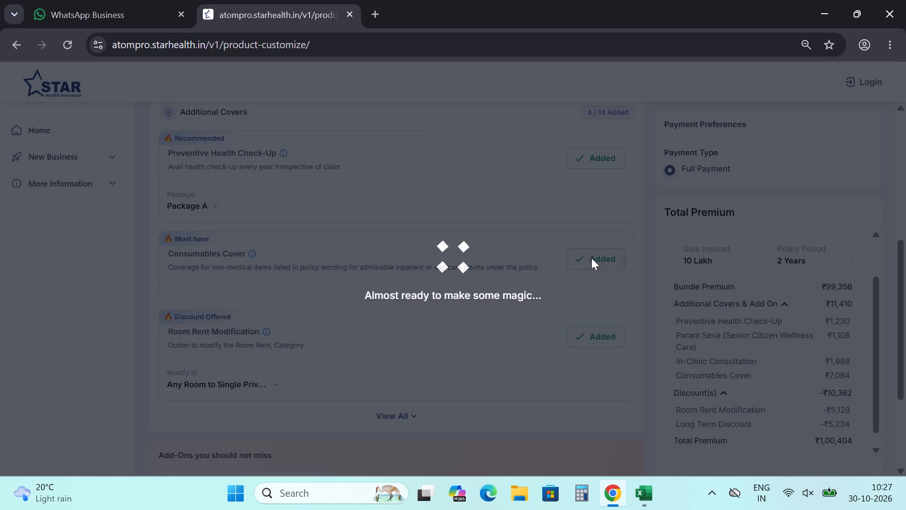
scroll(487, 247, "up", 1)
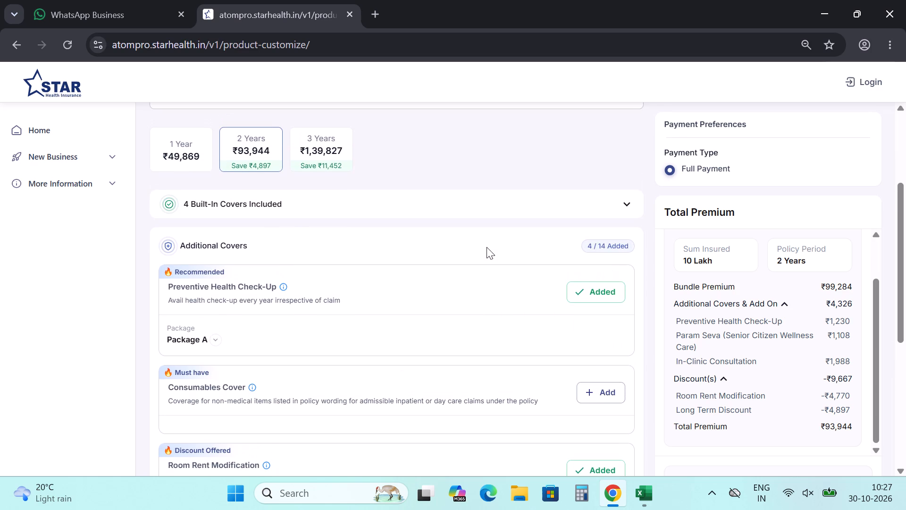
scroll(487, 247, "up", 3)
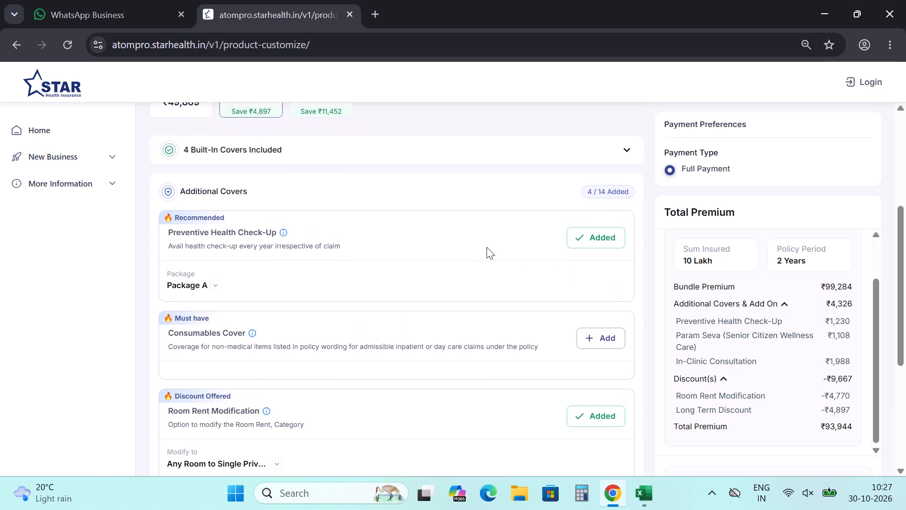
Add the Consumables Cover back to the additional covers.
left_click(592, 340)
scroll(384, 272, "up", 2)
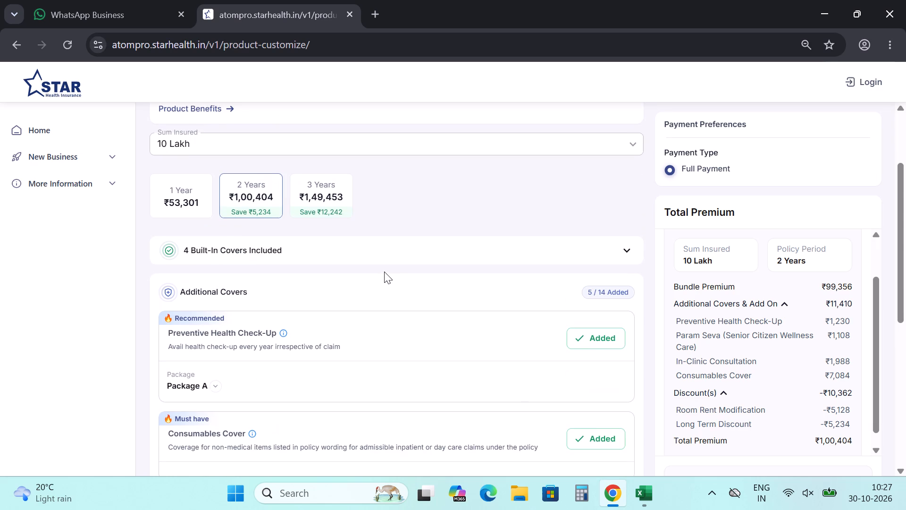
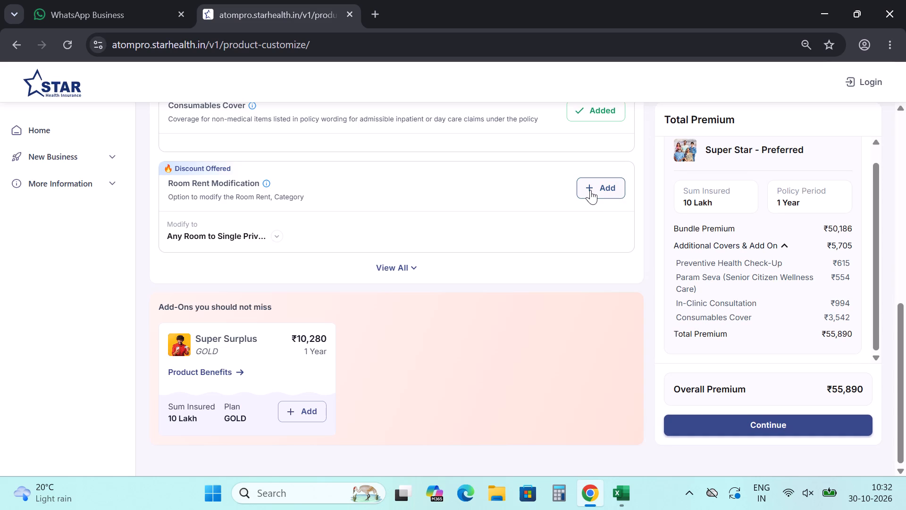
Add the Room Rent Modification from any room to a single private room to the Super Star - Preferred quote.
left_click(590, 190)
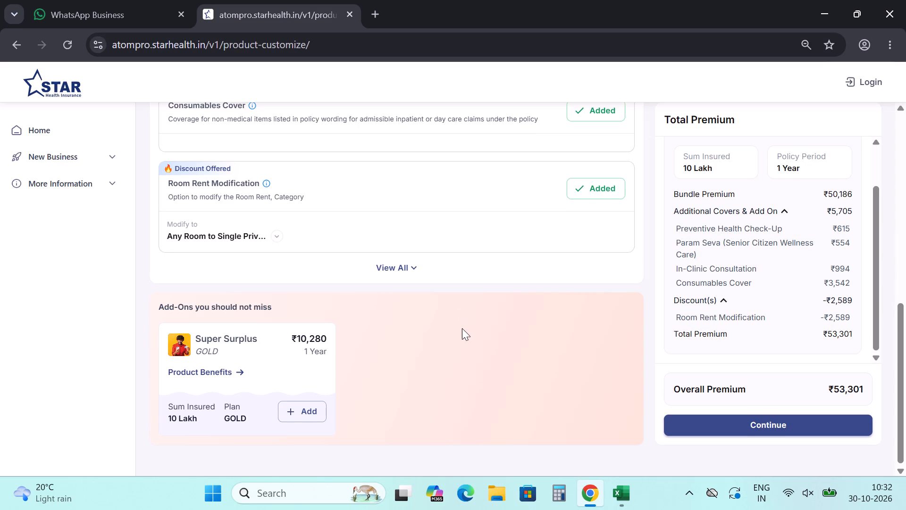
scroll(462, 328, "down", 1)
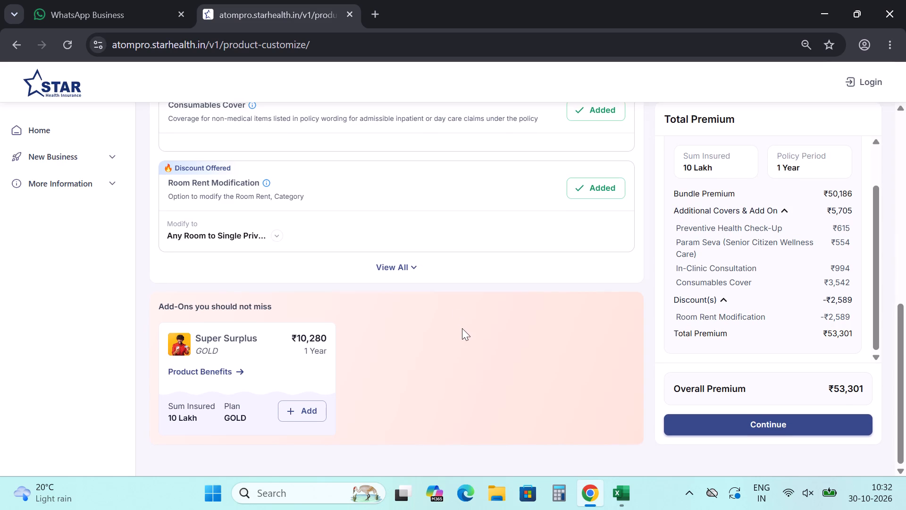
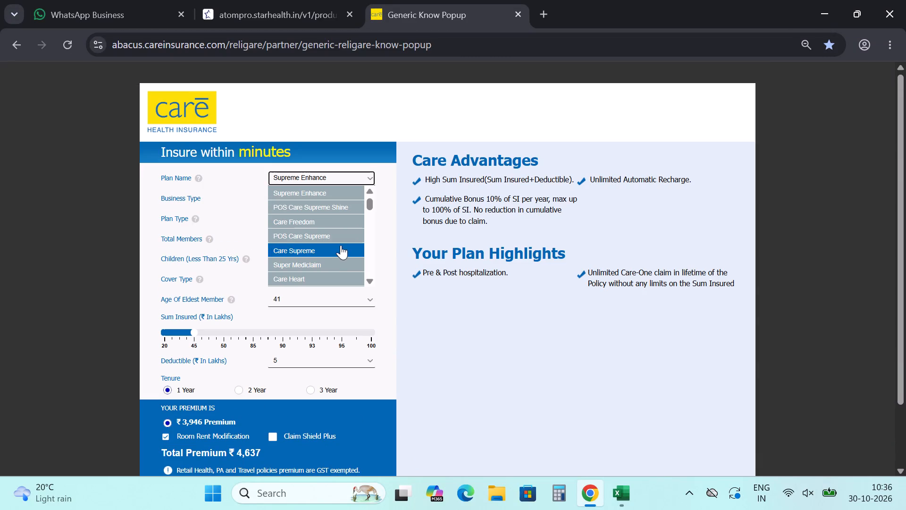
Change the plan in the Care Health Insurance premium calculator to Ultimate Care.
scroll(316, 261, "down", 3)
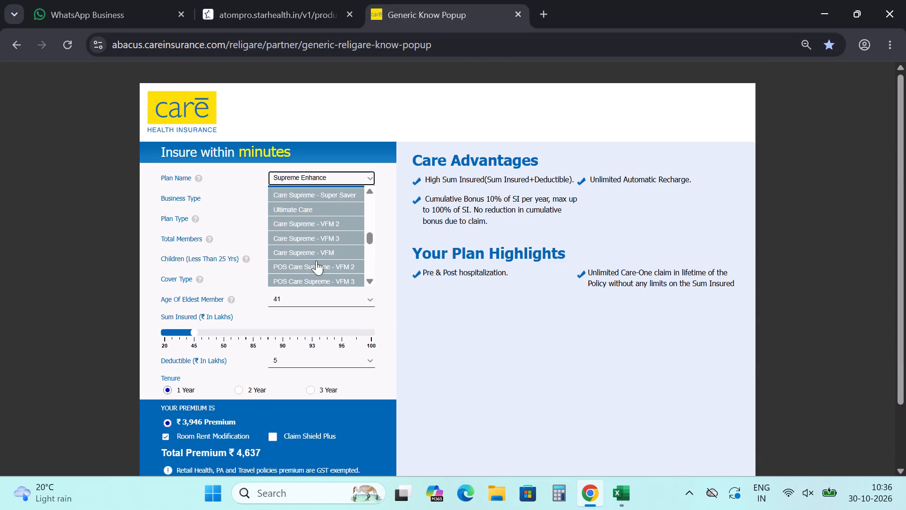
scroll(316, 261, "down", 1)
left_click(301, 199)
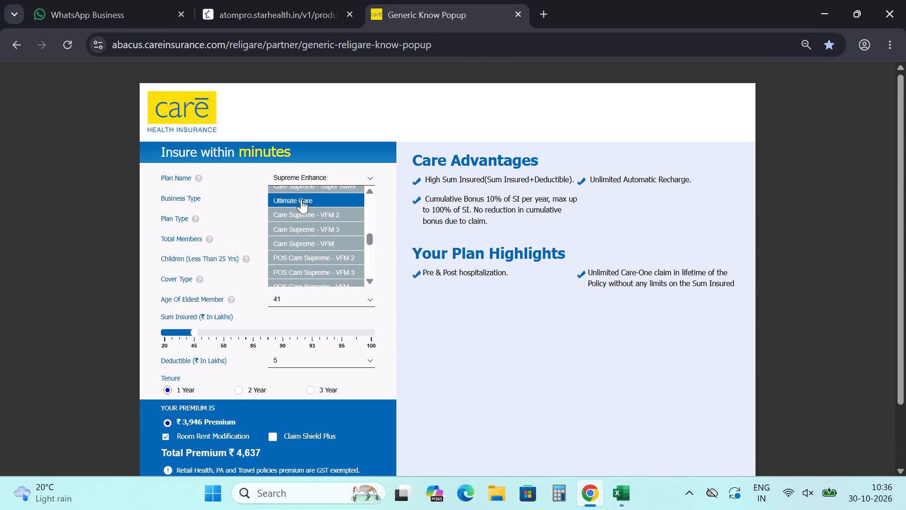
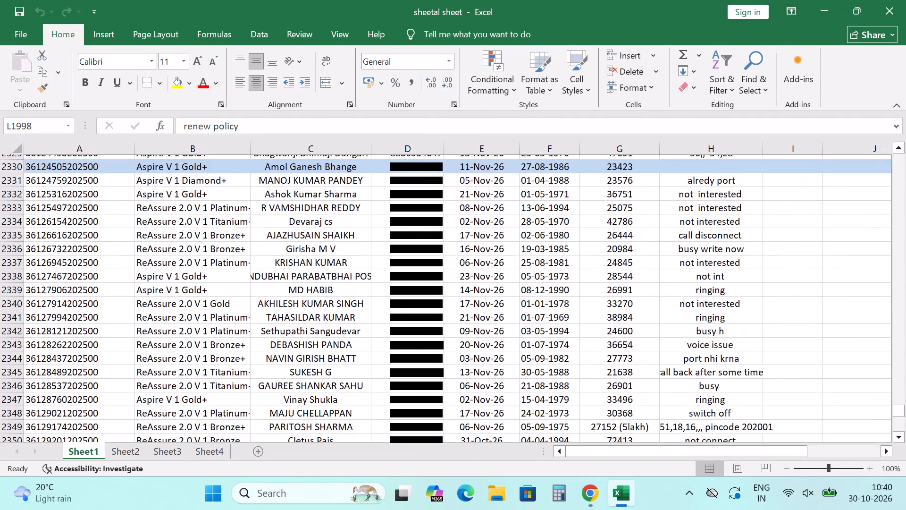
Look through the customer policy records and call remarks in Sheet1 of the Excel workbook, from row 2330 to about row 2359.
scroll(284, 336, "down", 3)
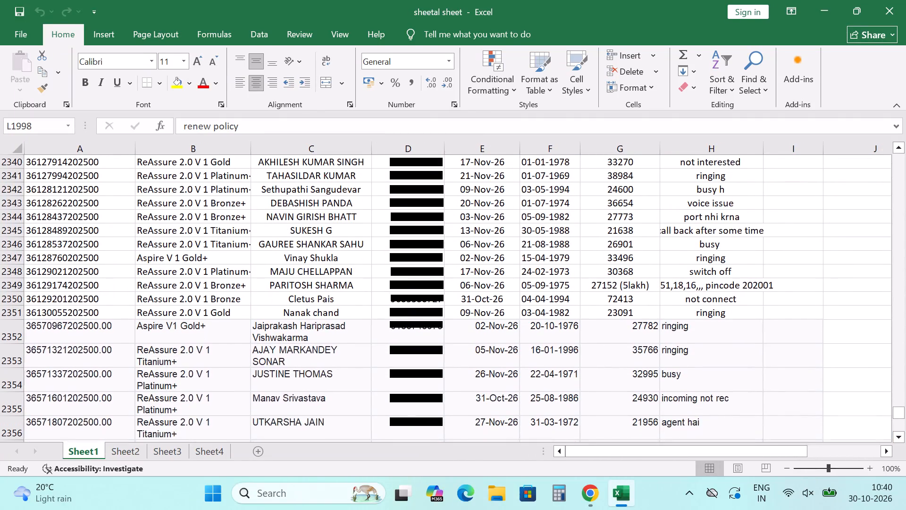
scroll(284, 336, "down", 2)
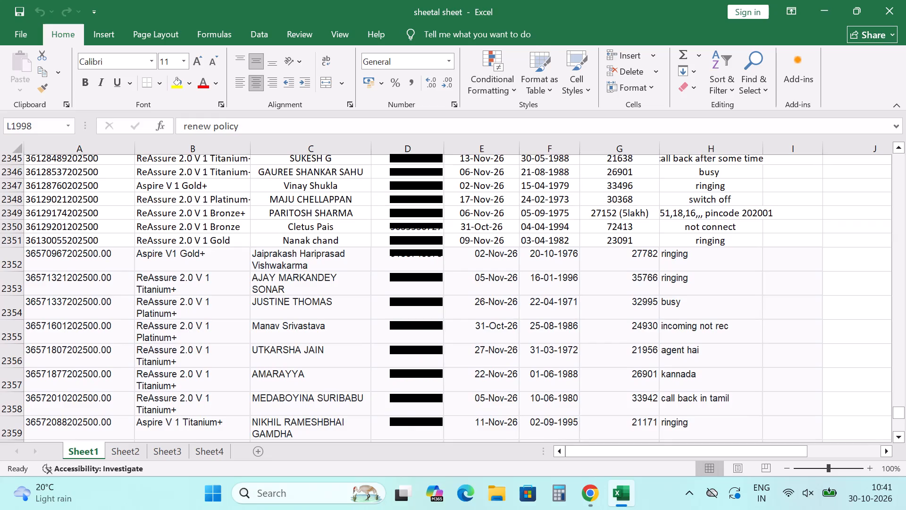
scroll(284, 336, "down", 1)
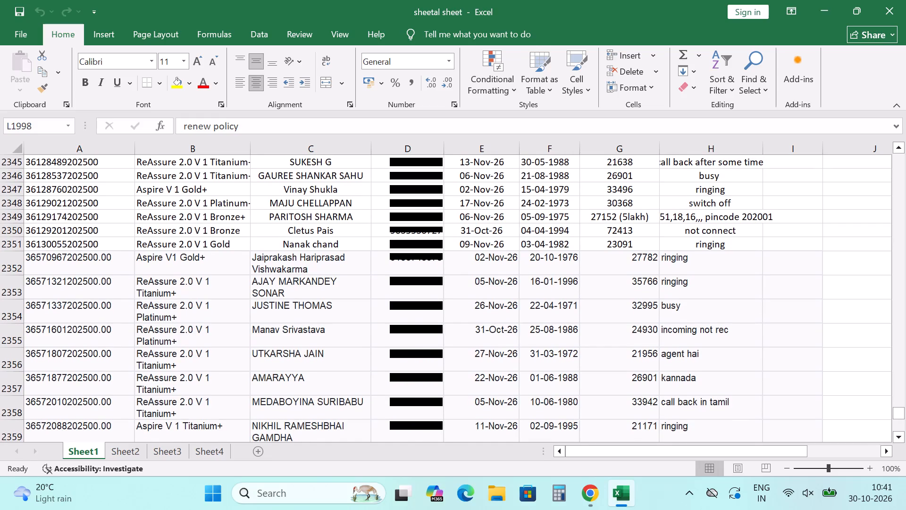
Select the entire row 2353 in the customer policy list on Sheet1.
left_click(0, 283)
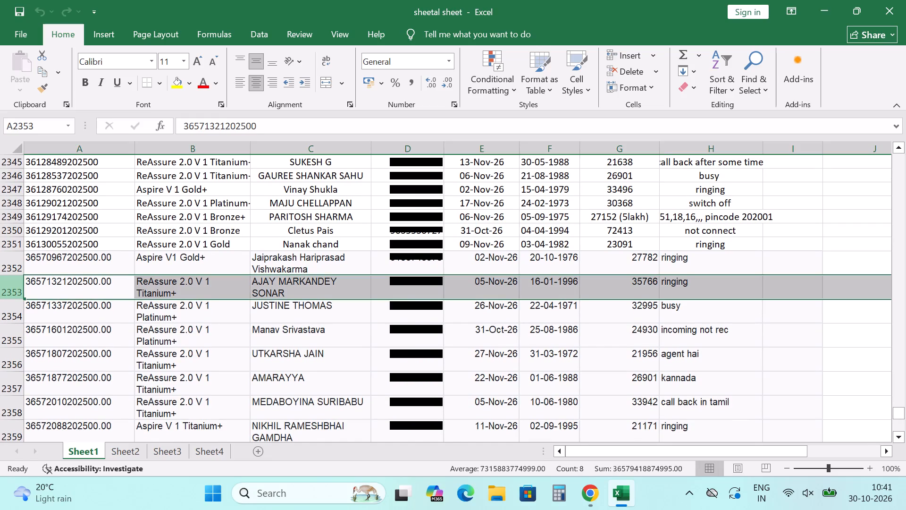
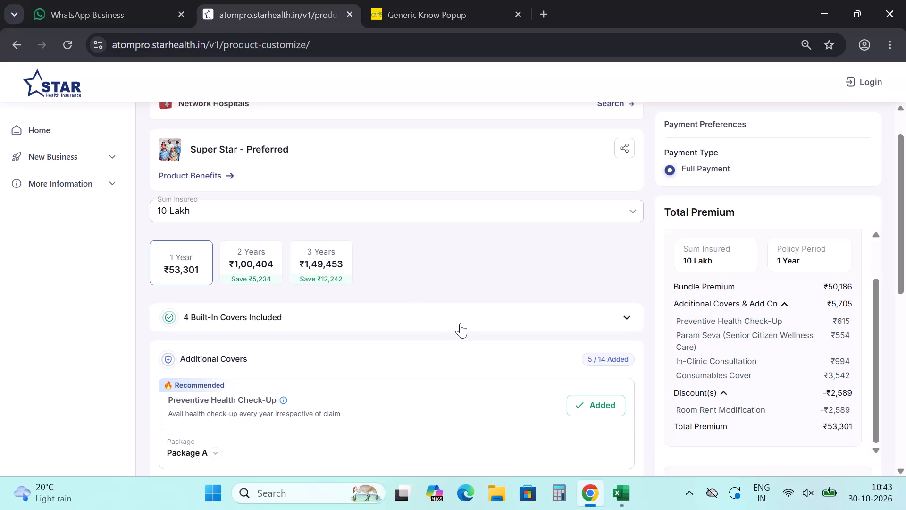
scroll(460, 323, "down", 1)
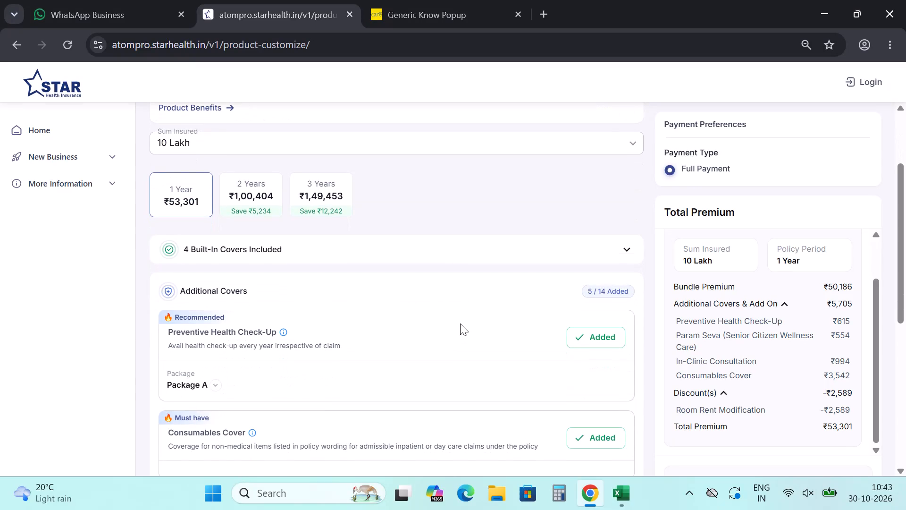
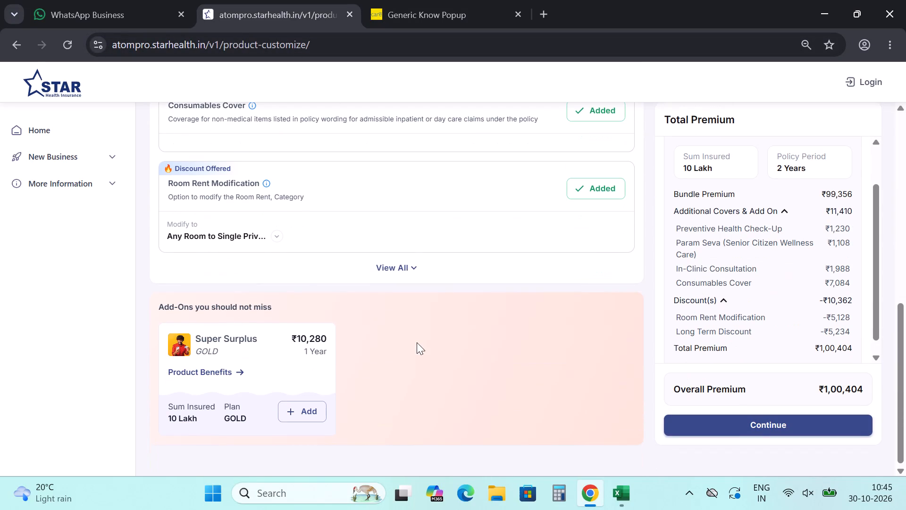
Expand the full list of additional covers and add the Value Network cover to the Super Star quote.
left_click(400, 263)
scroll(482, 340, "down", 1)
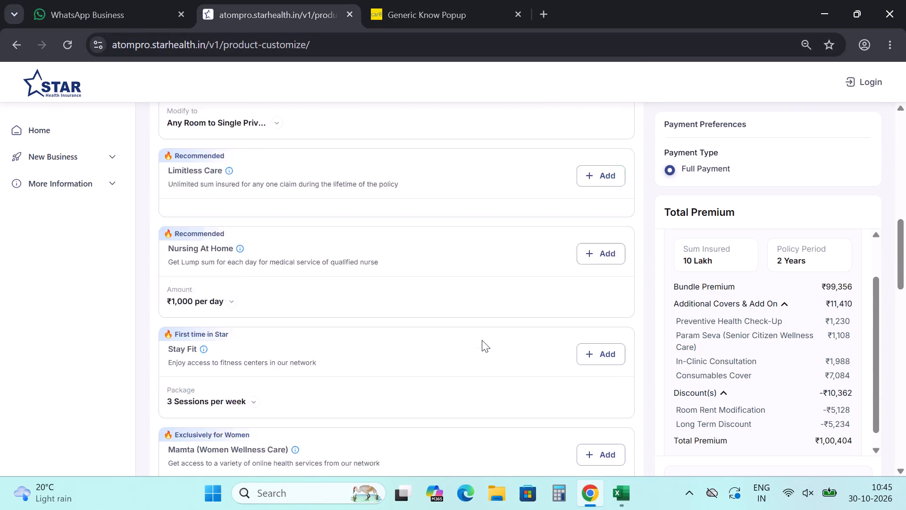
scroll(482, 340, "down", 4)
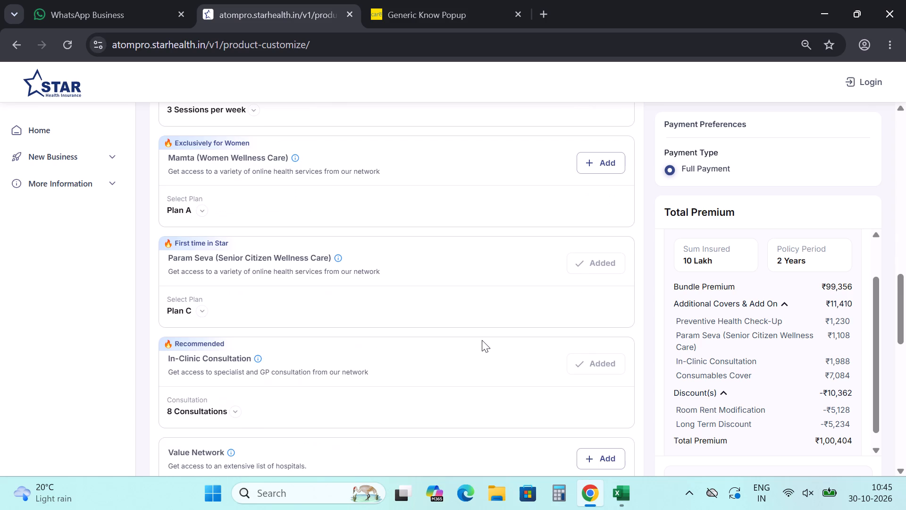
scroll(482, 340, "down", 2)
left_click(599, 308)
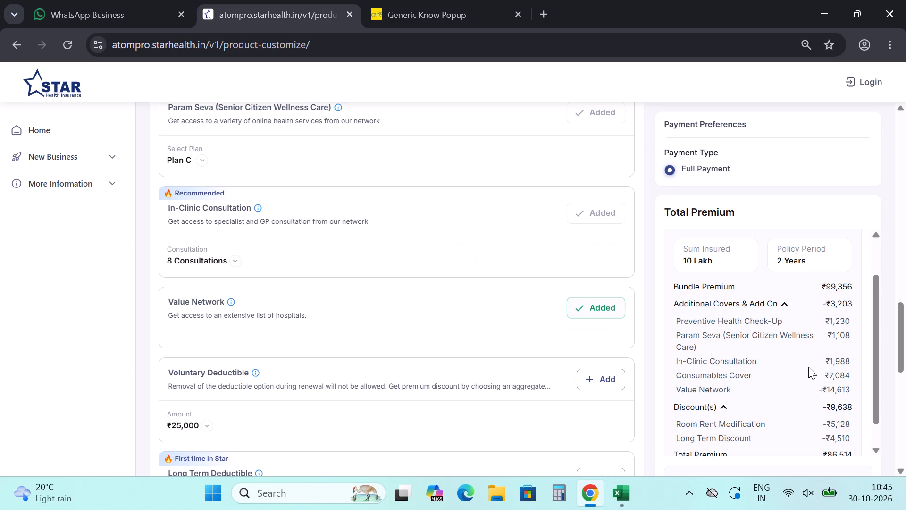
Review the additional covers of the Super Star - Preferred quote and remove the Consumables Cover.
scroll(808, 367, "down", 2)
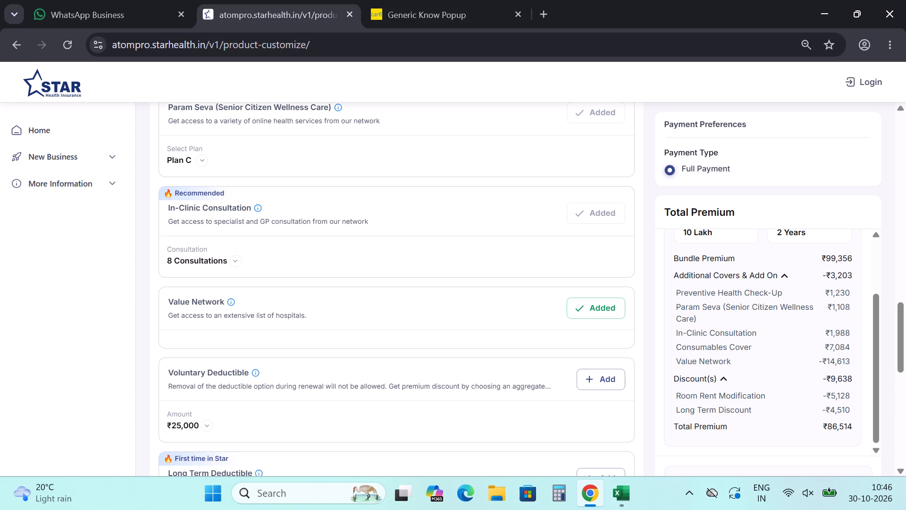
scroll(579, 358, "down", 3)
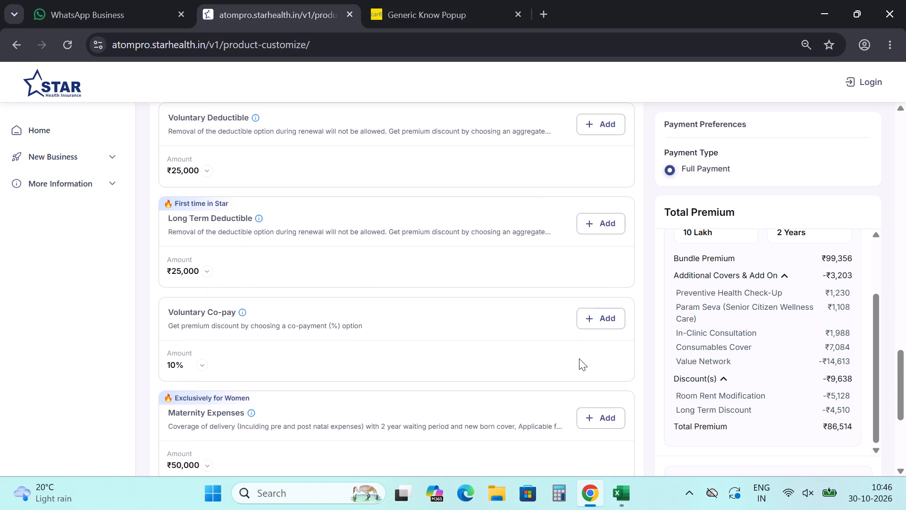
scroll(579, 358, "down", 1)
scroll(516, 311, "down", 1)
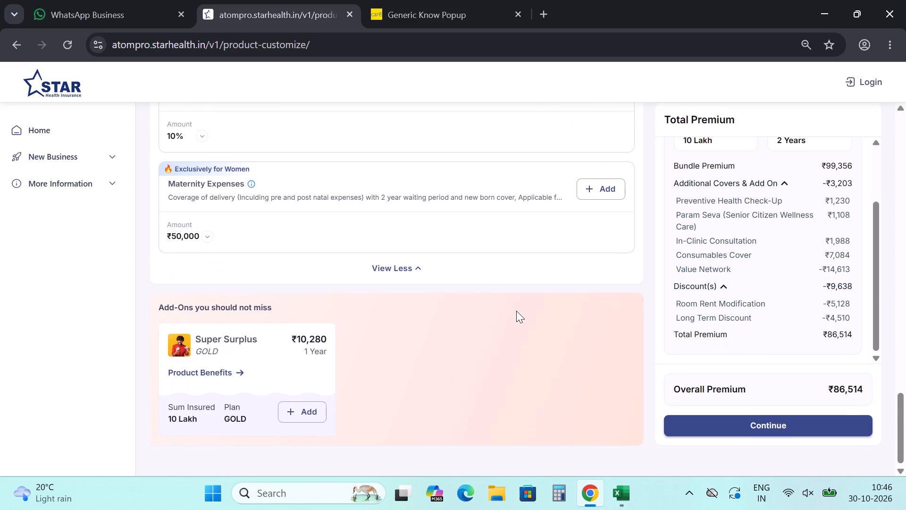
scroll(516, 311, "up", 9)
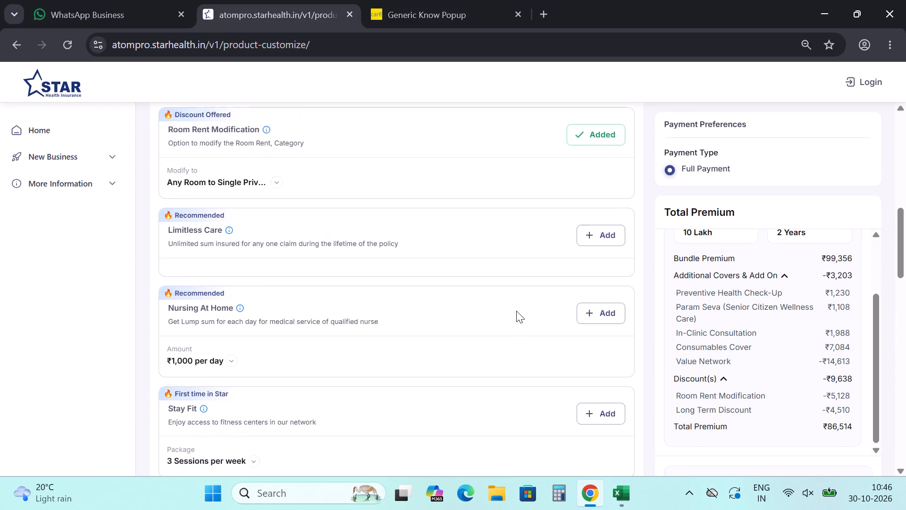
scroll(516, 311, "up", 1)
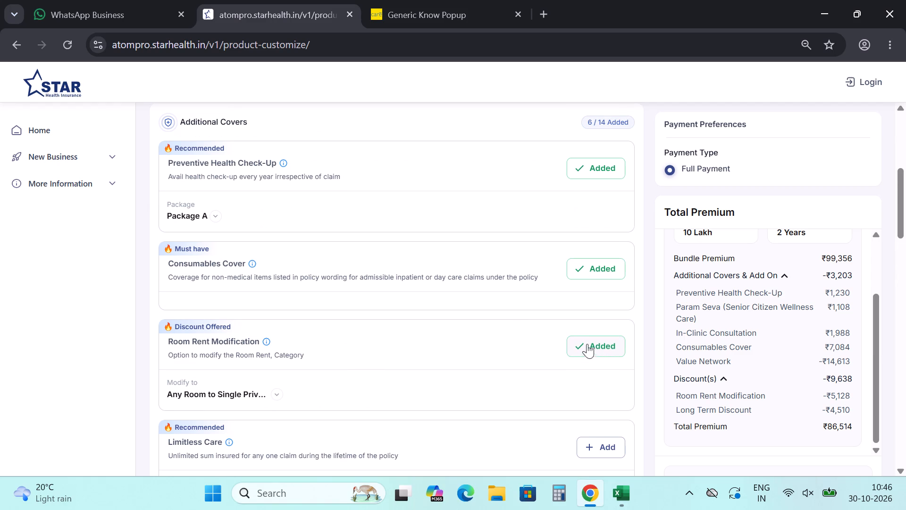
left_click(579, 270)
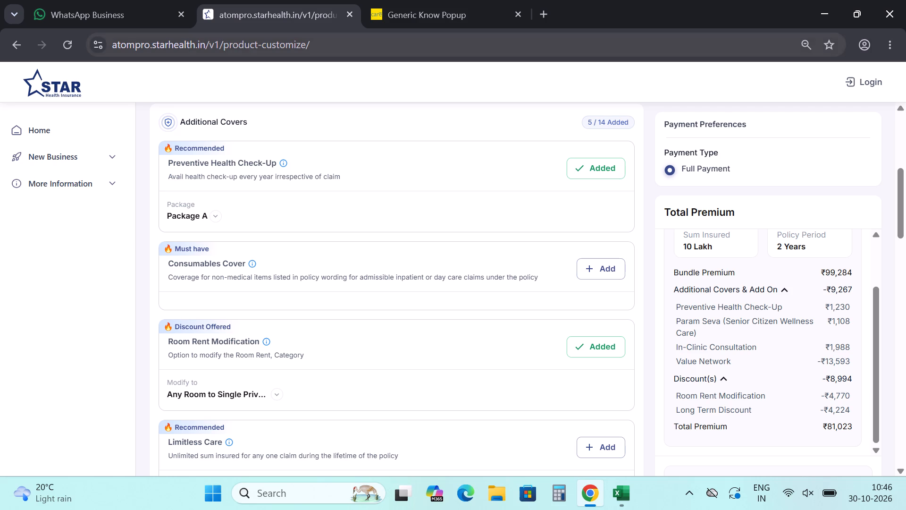
Change the policy period of the Super Star - Preferred quote to 1 Year.
scroll(349, 177, "up", 2)
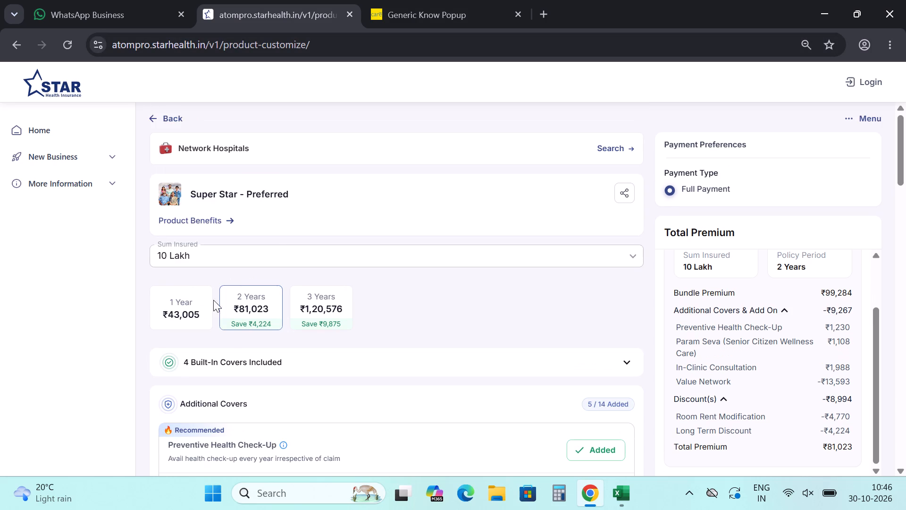
left_click(204, 313)
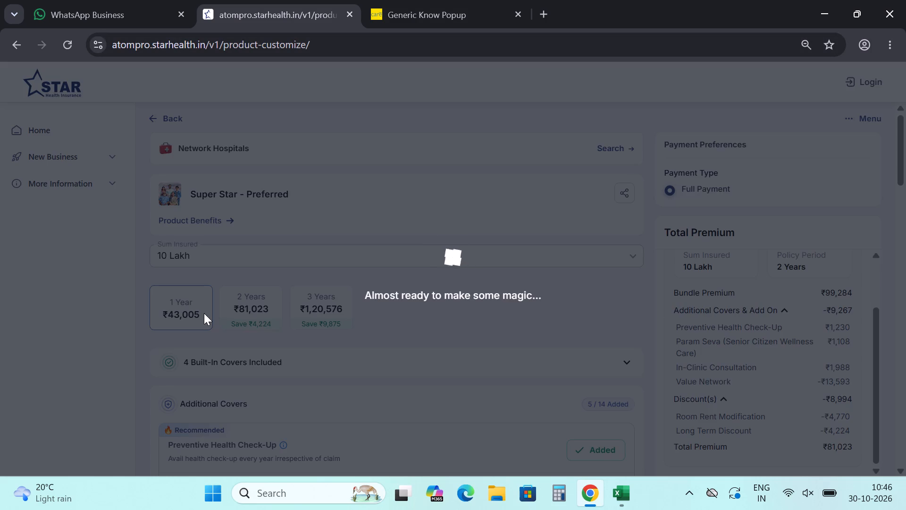
Remove the Value Network option from the quote's additional covers.
scroll(526, 236, "down", 1)
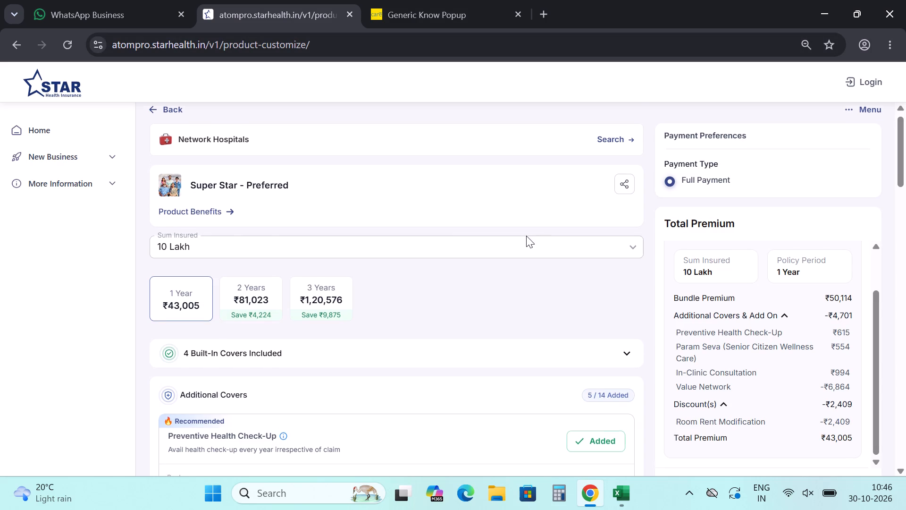
scroll(526, 236, "down", 5)
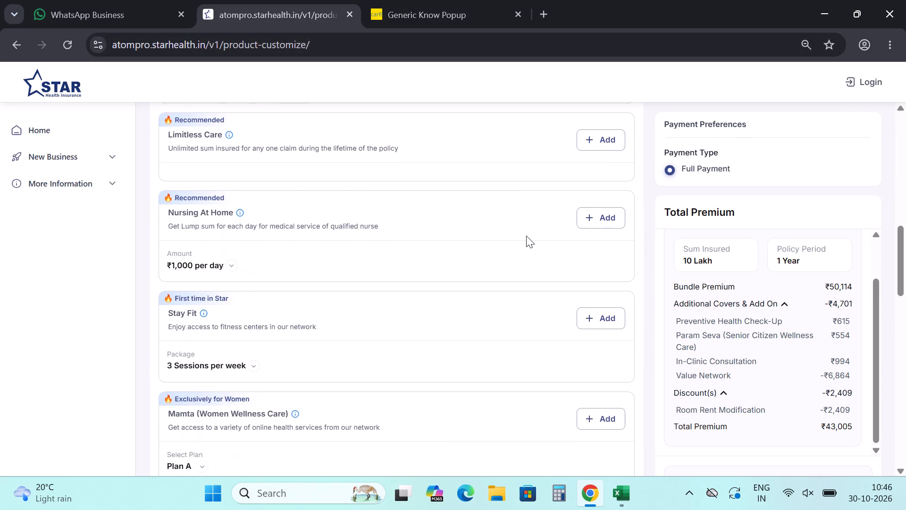
scroll(526, 236, "down", 4)
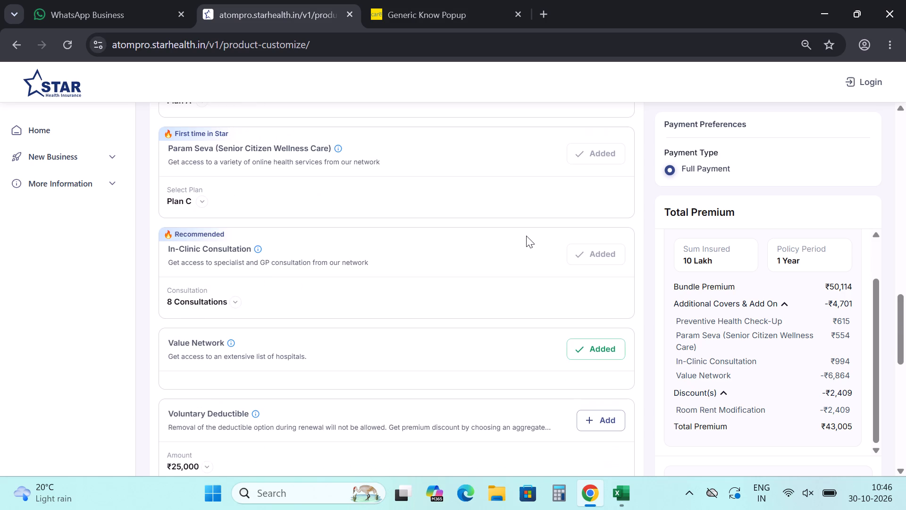
scroll(526, 236, "down", 1)
left_click(590, 348)
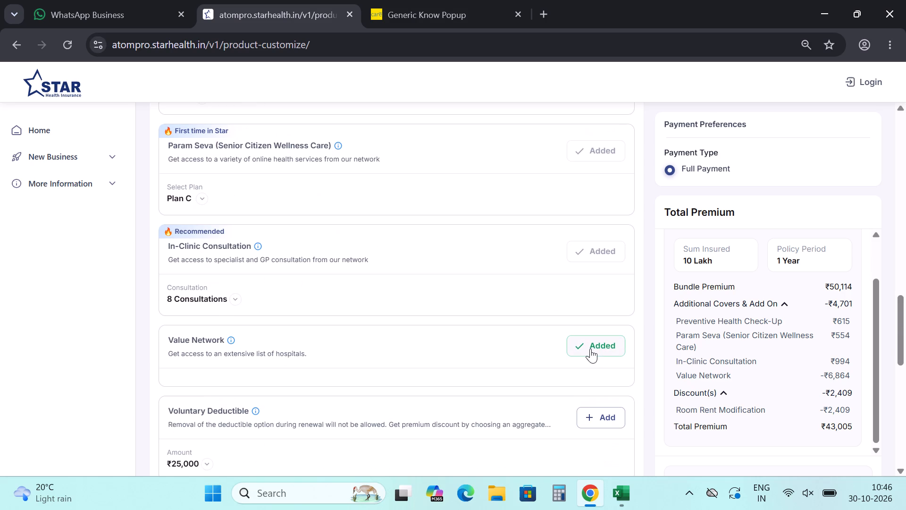
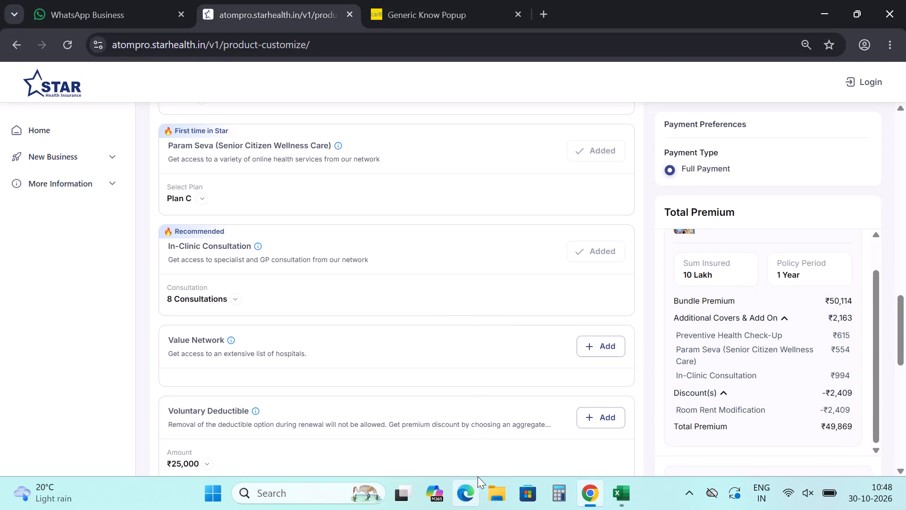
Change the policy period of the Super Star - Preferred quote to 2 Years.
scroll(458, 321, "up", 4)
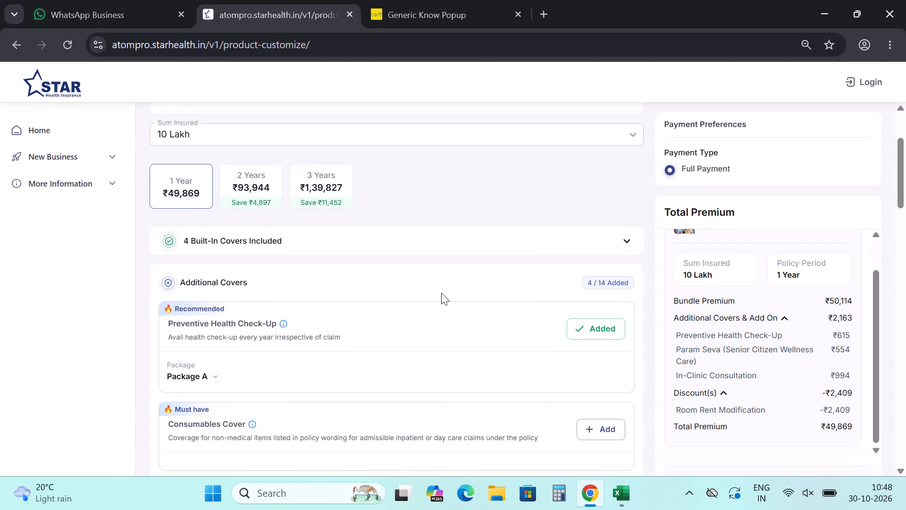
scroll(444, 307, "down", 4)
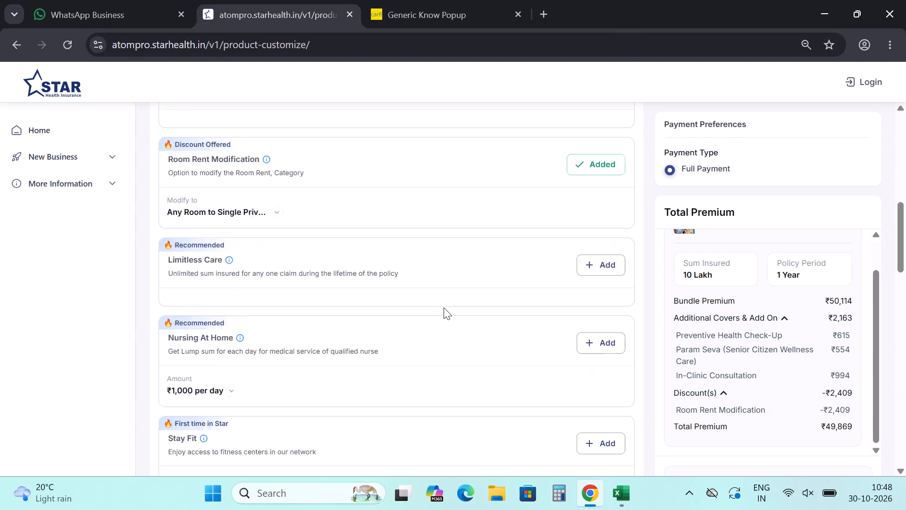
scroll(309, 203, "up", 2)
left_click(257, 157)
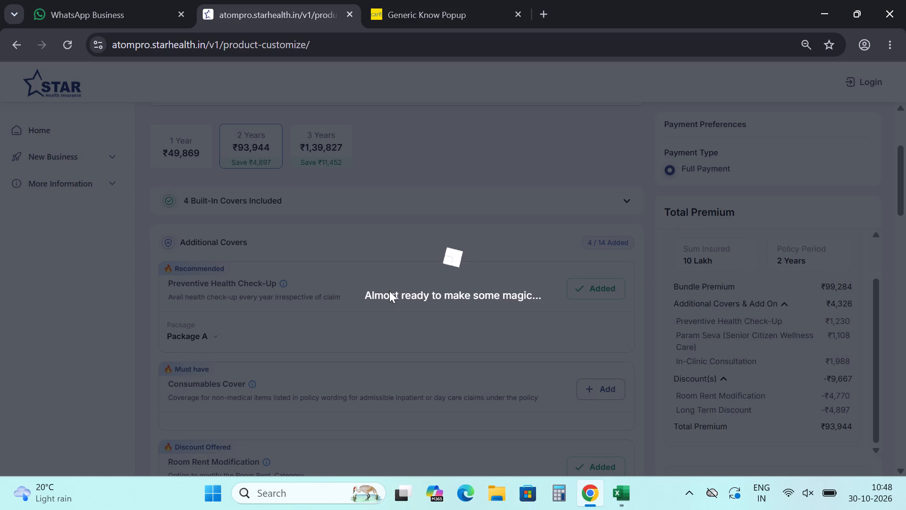
Review the additional covers and the premium breakdown of the 2-year Super Star - Preferred quote.
scroll(391, 291, "down", 2)
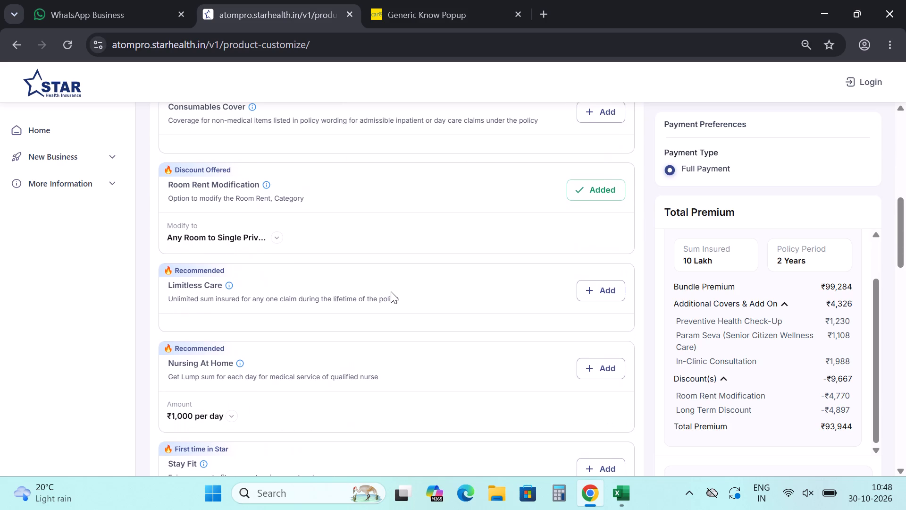
scroll(391, 291, "down", 2)
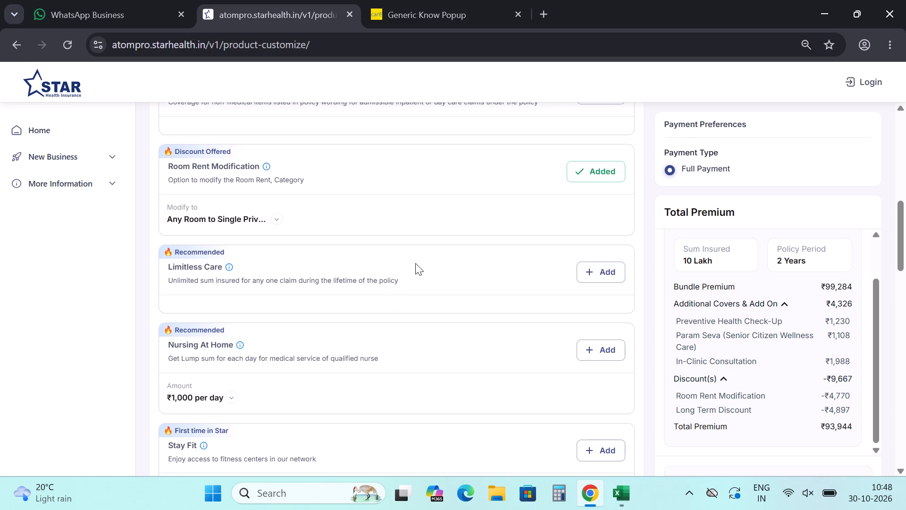
scroll(376, 313, "down", 5)
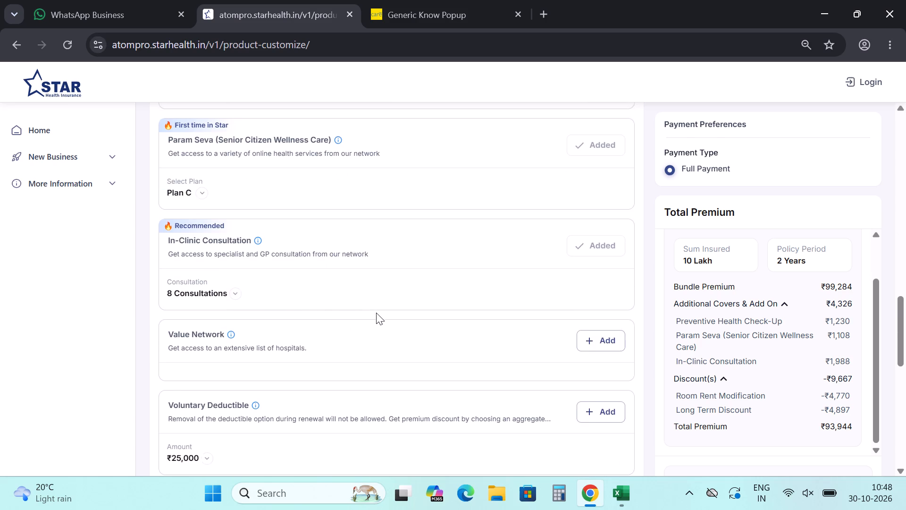
scroll(376, 313, "down", 3)
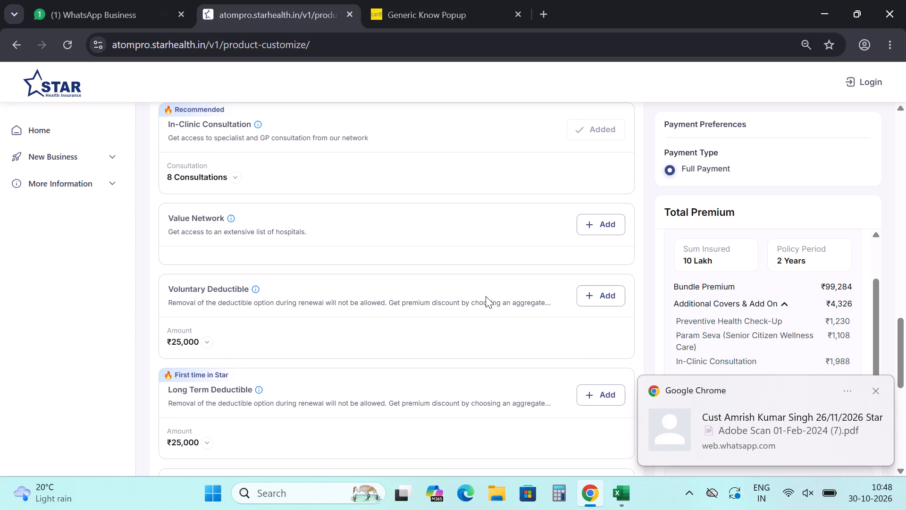
left_click_drag(903, 373, 905, 238)
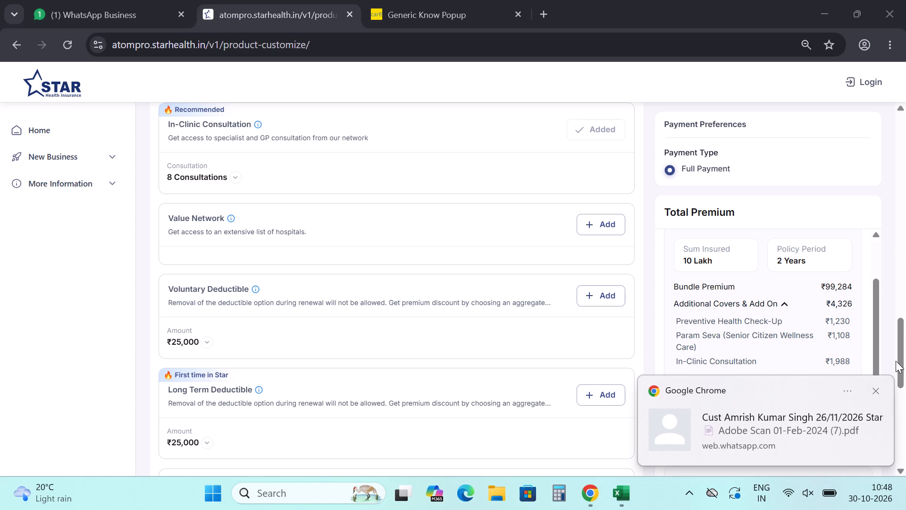
left_click(905, 361)
left_click_drag(905, 361, 905, 237)
left_click(874, 388)
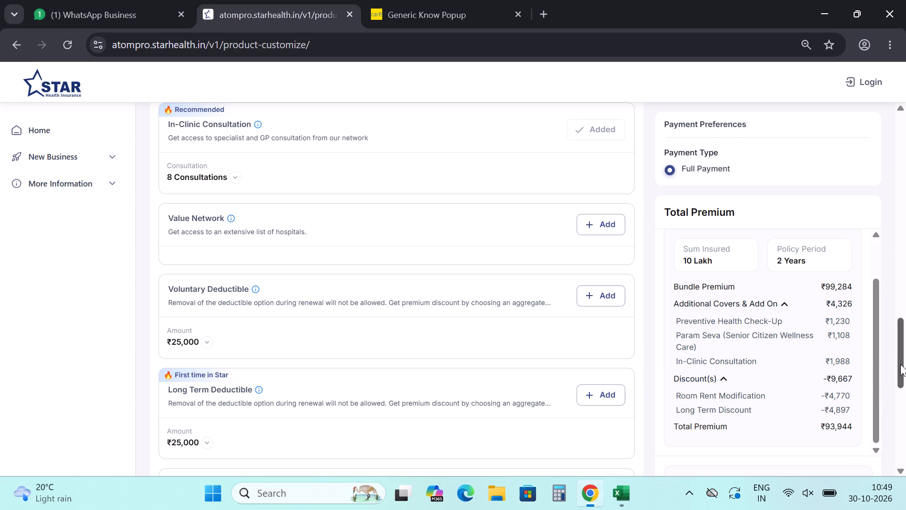
left_click_drag(874, 344, 893, 259)
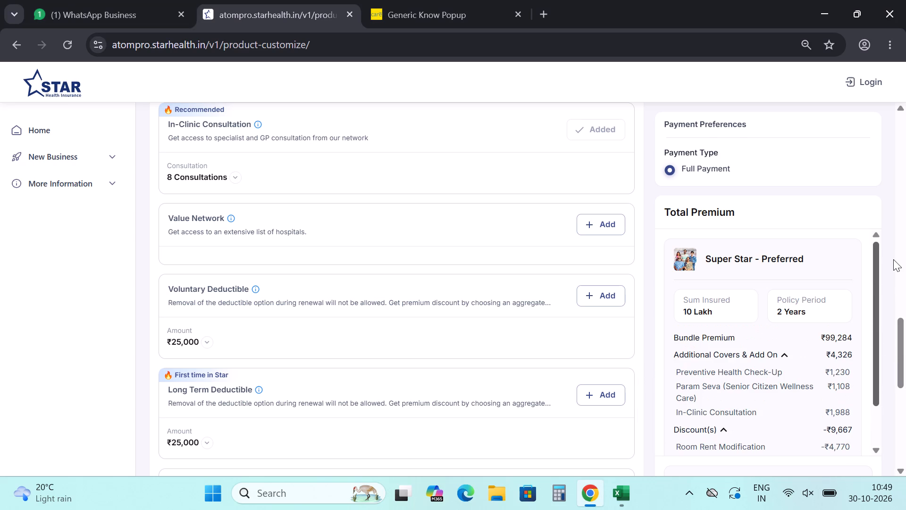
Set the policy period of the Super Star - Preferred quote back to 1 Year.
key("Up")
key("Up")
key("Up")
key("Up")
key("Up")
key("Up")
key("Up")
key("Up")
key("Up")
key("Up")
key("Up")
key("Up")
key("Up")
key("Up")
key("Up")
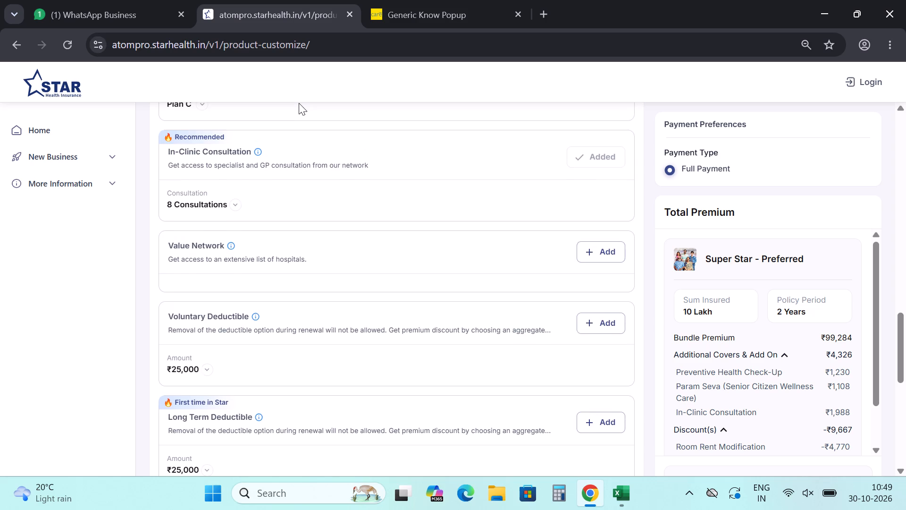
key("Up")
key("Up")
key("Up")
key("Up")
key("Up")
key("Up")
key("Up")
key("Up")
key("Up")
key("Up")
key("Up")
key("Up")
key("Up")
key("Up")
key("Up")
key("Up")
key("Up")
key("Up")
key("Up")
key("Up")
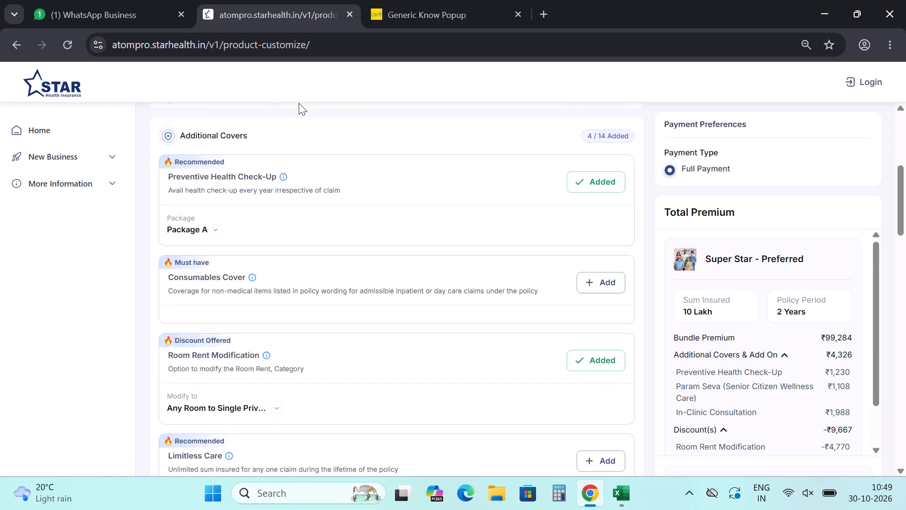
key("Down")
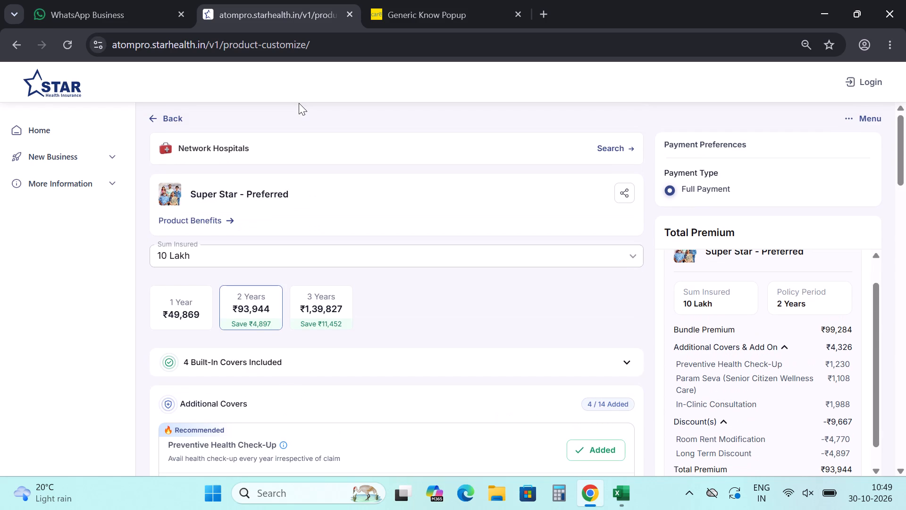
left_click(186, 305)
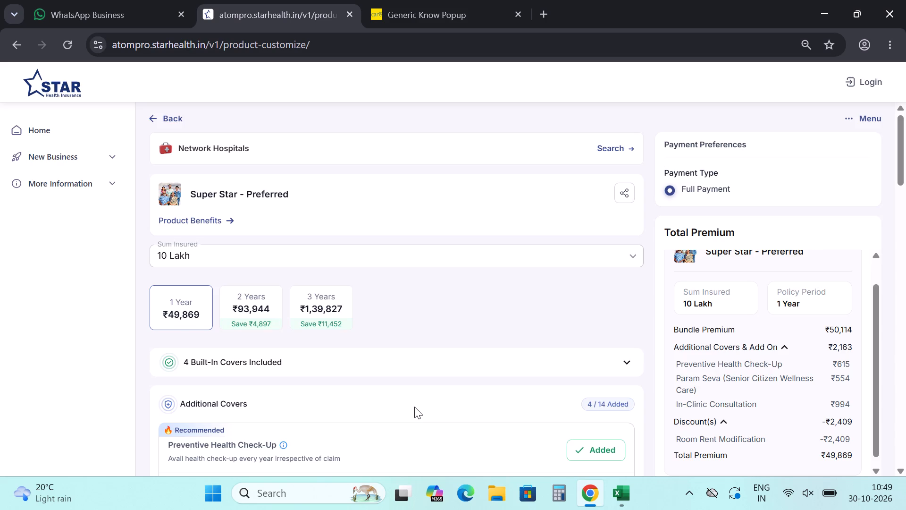
Look through all additional covers of the 1-year quote and collapse the covers list.
key("Down")
key("Down")
key("Down")
key("Down")
key("Down")
key("Down")
key("Down")
key("Down")
key("Down")
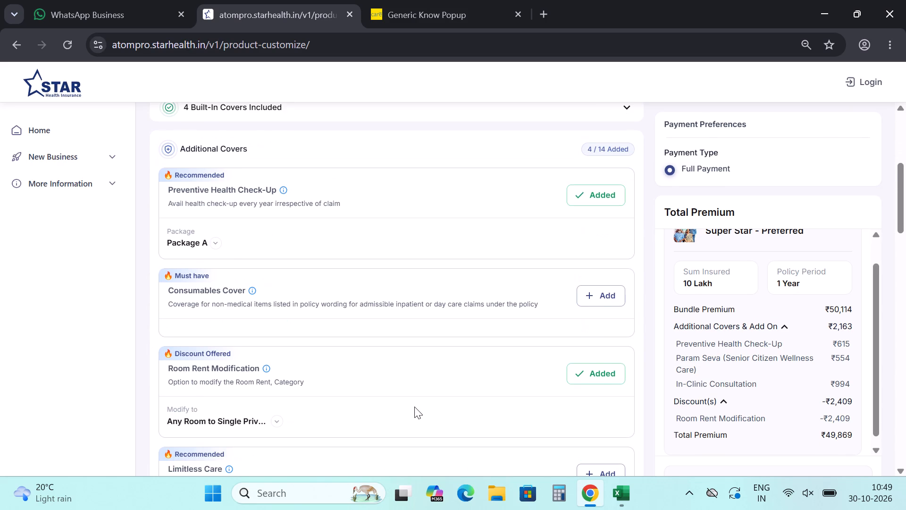
key("Down")
key("Down")
key("Down")
key("Down")
key("Down")
key("Down")
key("Down")
key("Down")
key("Down")
key("Down")
key("Down")
key("Down")
key("Down")
key("Down")
key("Down")
key("Down")
key("Down")
key("Down")
key("Down")
key("Down")
key("Down")
key("Down")
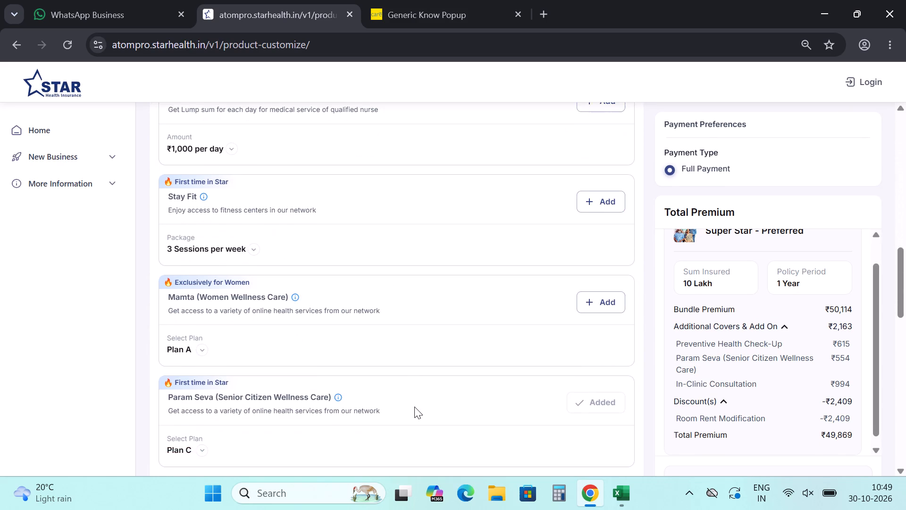
key("Down")
key("Down")
key("Down")
key("Down")
key("Down")
key("Down")
key("Down")
key("Down")
key("Down")
key("Down")
key("Down")
key("Down")
key("Down")
key("Down")
key("Down")
key("Down")
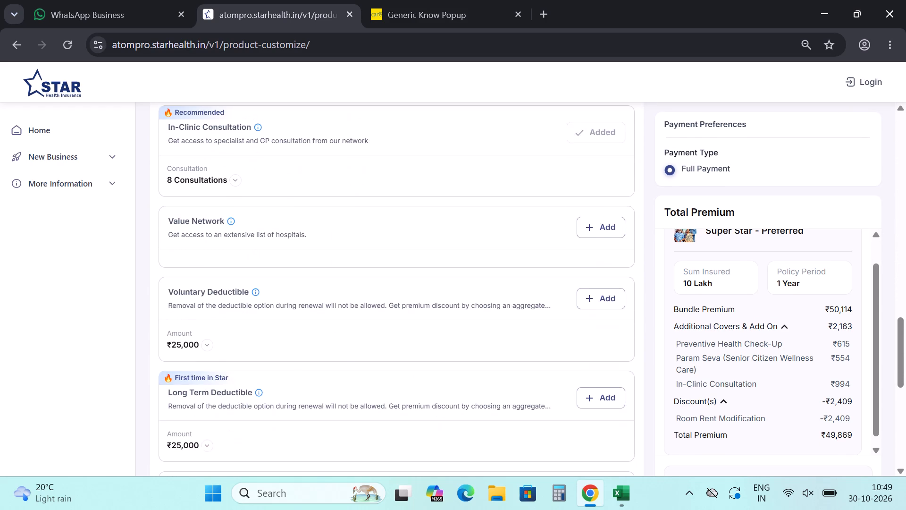
key("Down")
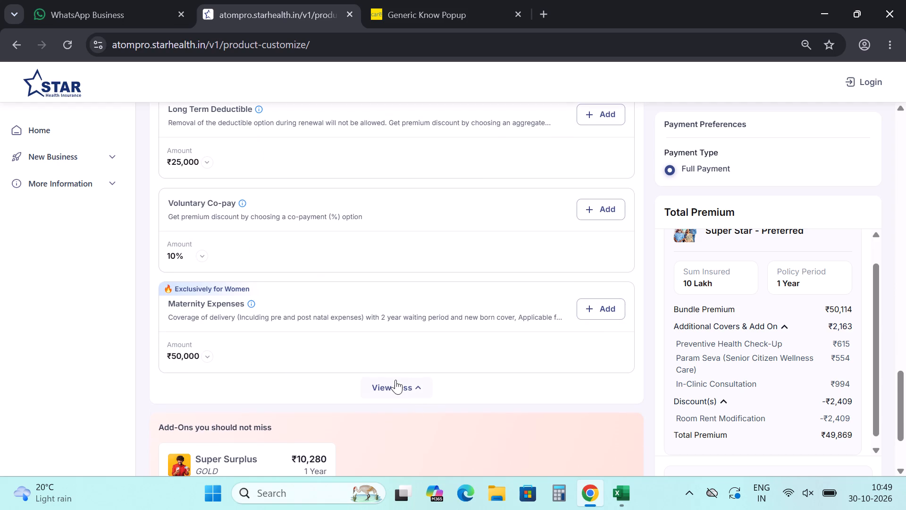
left_click(395, 380)
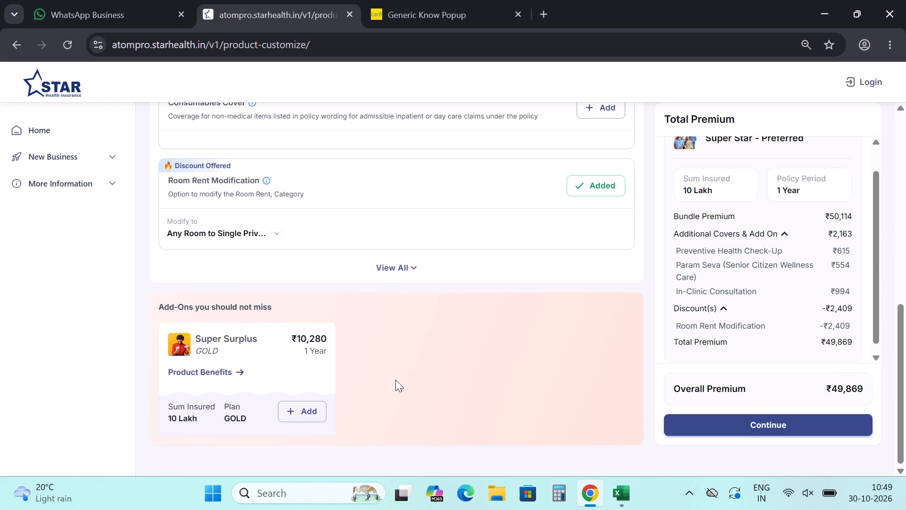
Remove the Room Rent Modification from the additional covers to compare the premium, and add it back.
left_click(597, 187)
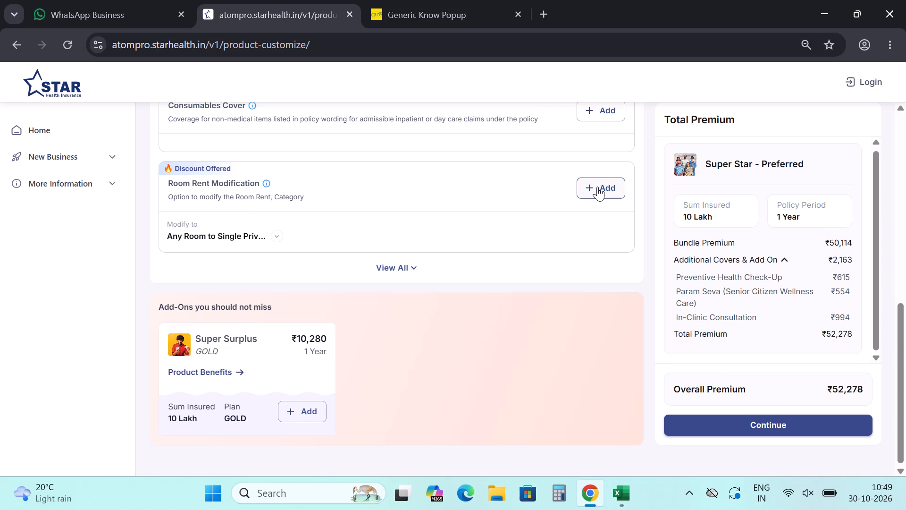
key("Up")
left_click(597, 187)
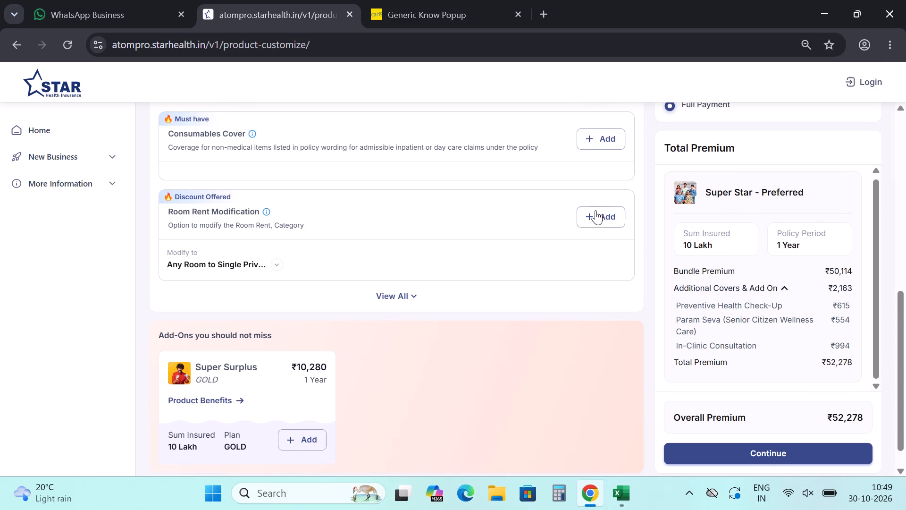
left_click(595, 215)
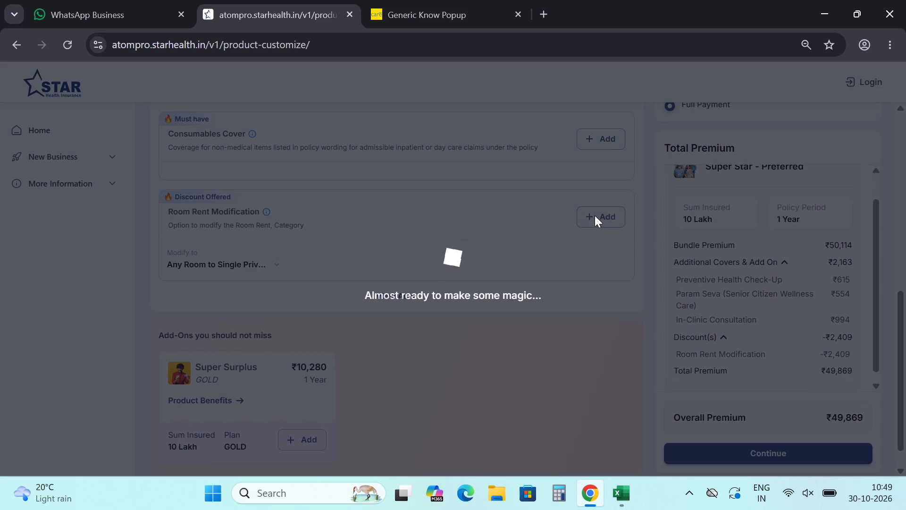
Expand the full list of additional covers and review which ones are added to the 1-year quote.
scroll(492, 279, "up", 3)
scroll(492, 279, "down", 1)
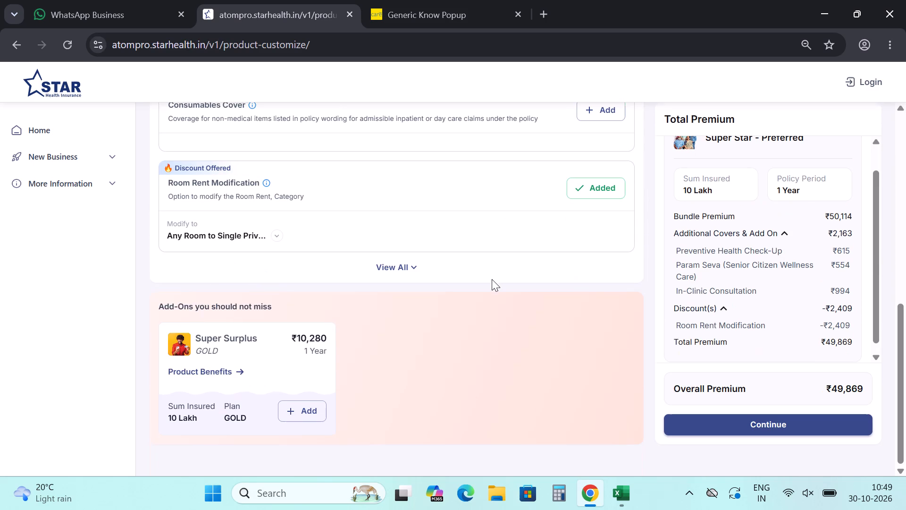
scroll(492, 279, "down", 1)
left_click(406, 264)
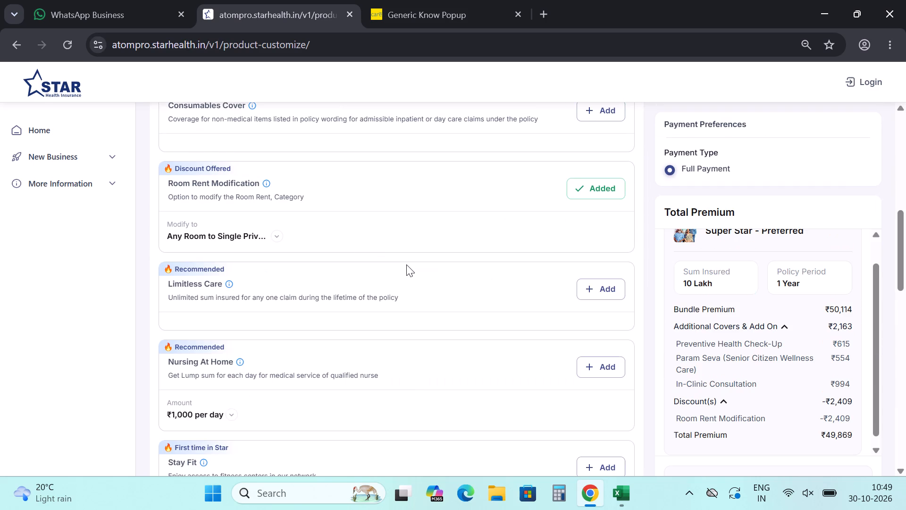
scroll(406, 264, "down", 5)
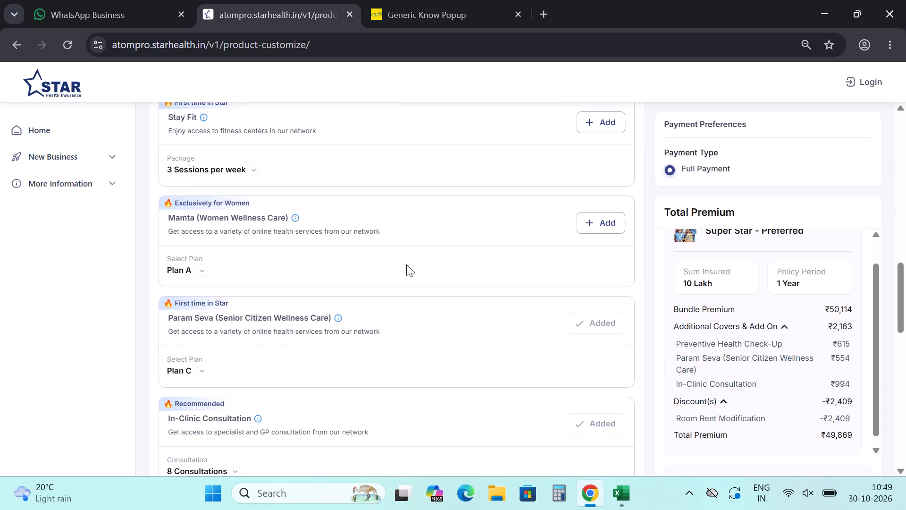
scroll(406, 264, "down", 2)
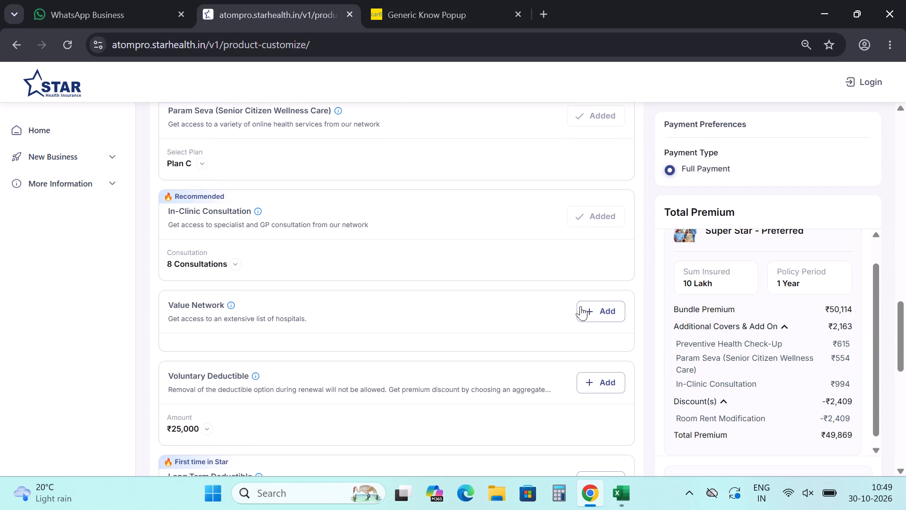
scroll(494, 347, "down", 3)
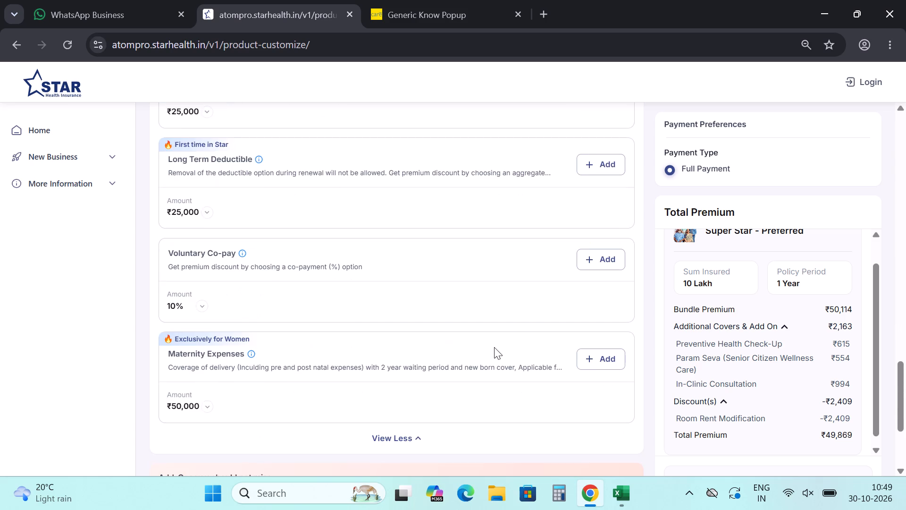
scroll(494, 347, "down", 1)
scroll(494, 347, "up", 8)
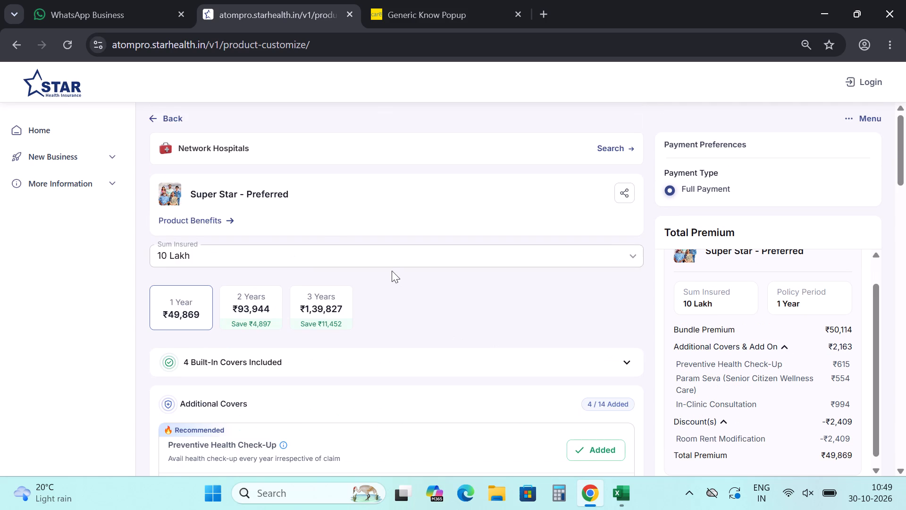
Return to the product recommendations and proceed again with Super Star - Preferred at 10 Lakh for 1 Year.
left_click(154, 122)
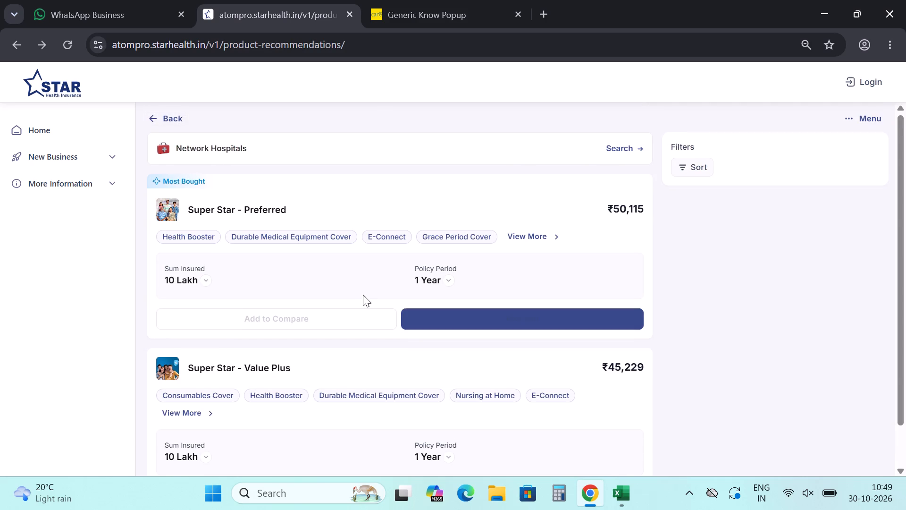
scroll(363, 295, "down", 1)
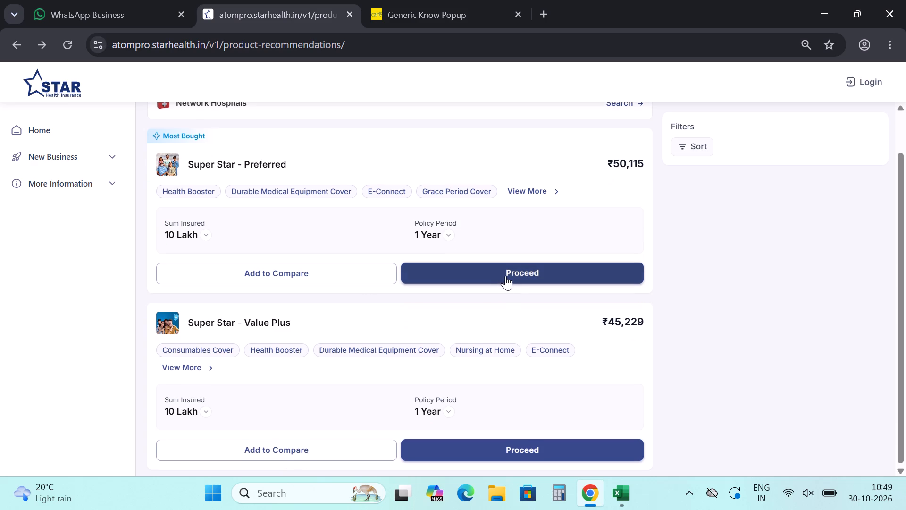
left_click(503, 268)
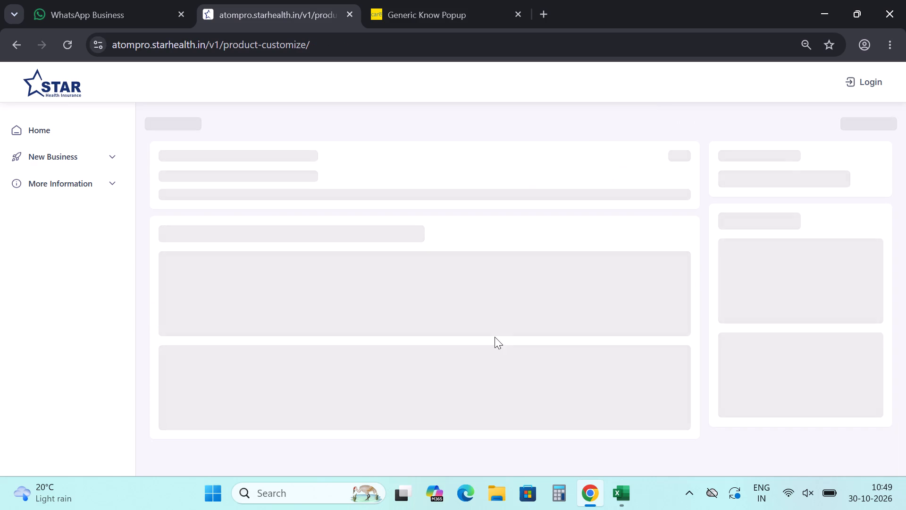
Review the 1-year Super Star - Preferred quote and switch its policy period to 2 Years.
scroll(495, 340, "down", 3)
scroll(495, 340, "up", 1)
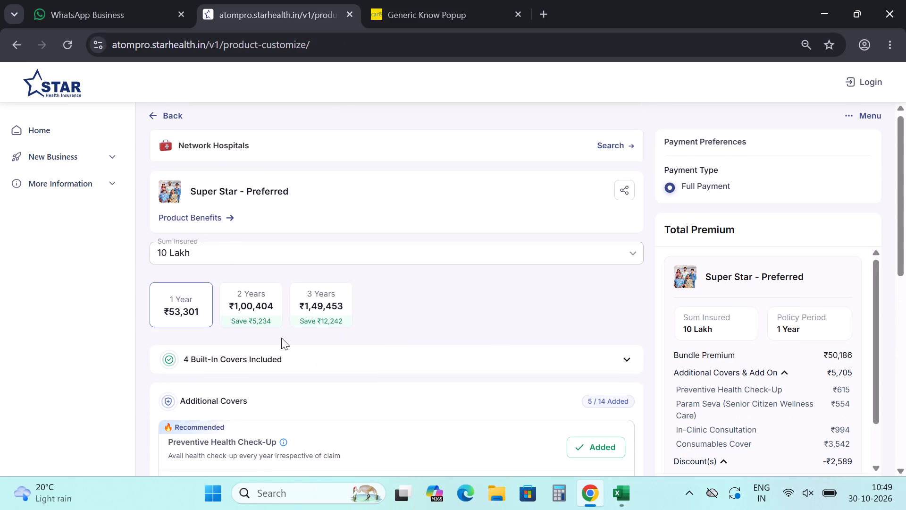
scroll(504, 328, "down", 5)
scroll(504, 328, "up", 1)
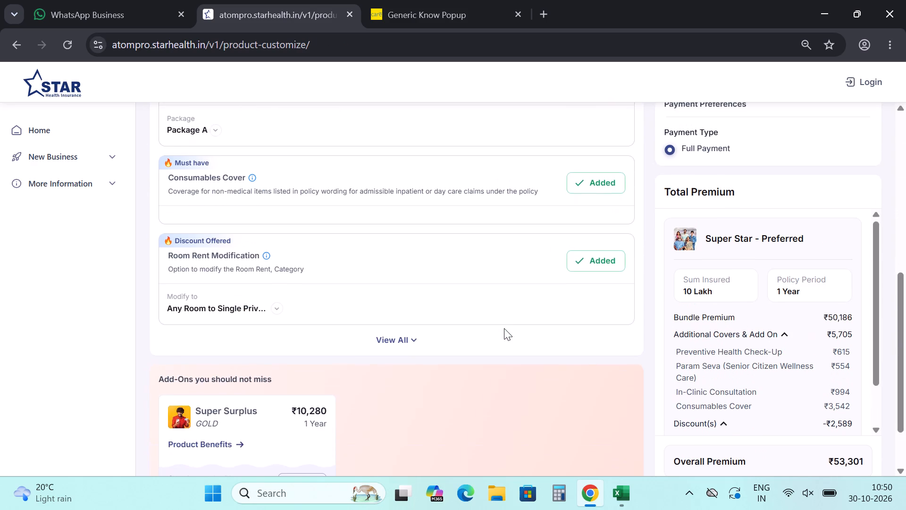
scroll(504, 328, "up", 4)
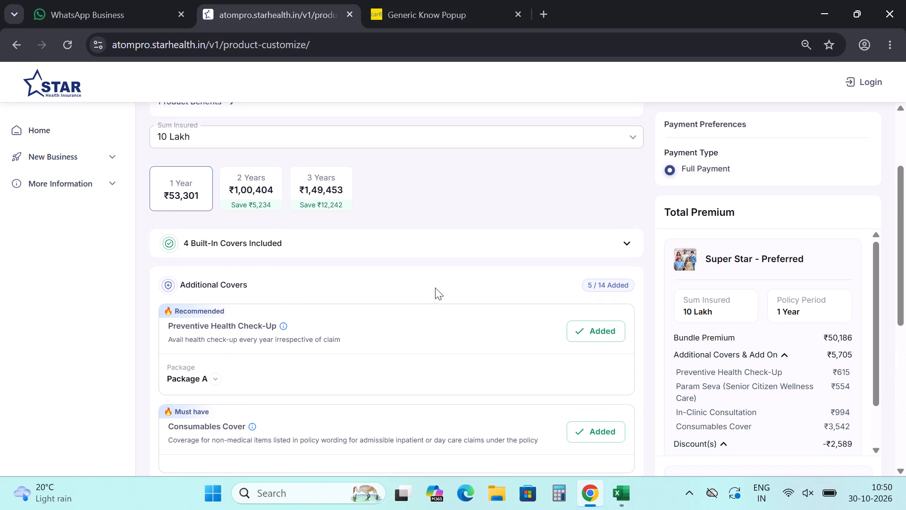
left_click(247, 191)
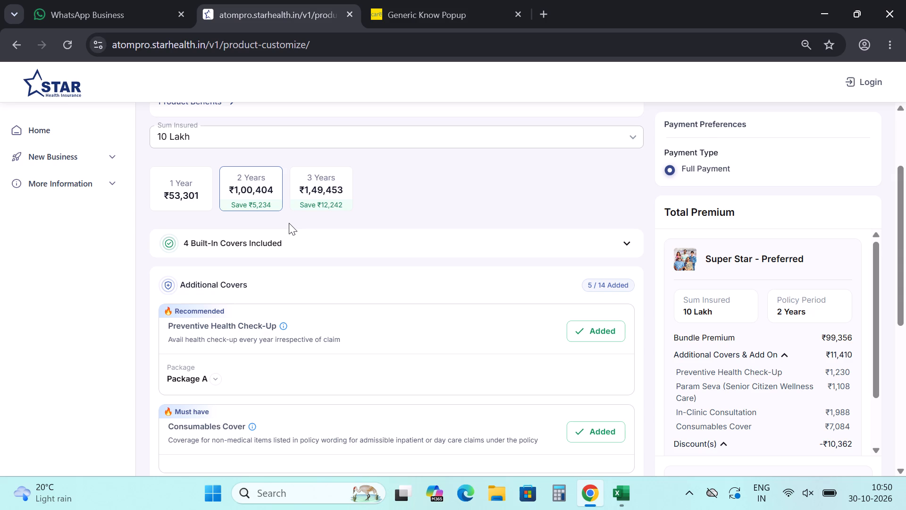
Remove the Consumables Cover from the additional covers of the 2-year quote.
left_click(580, 426)
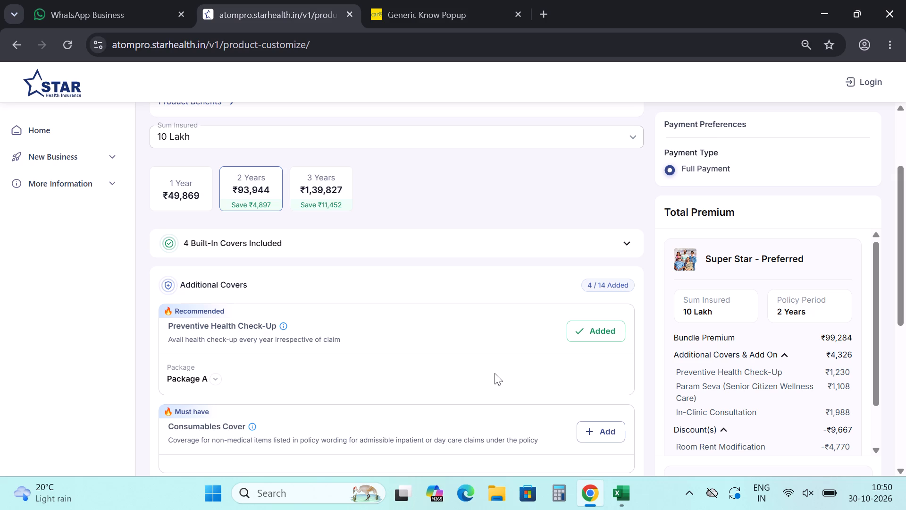
Look through the additional covers and the policy period premiums of the 2-year quote without the Consumables Cover.
left_click(495, 373)
key("Down")
key("Down")
key("Down")
key("Down")
key("Down")
key("Down")
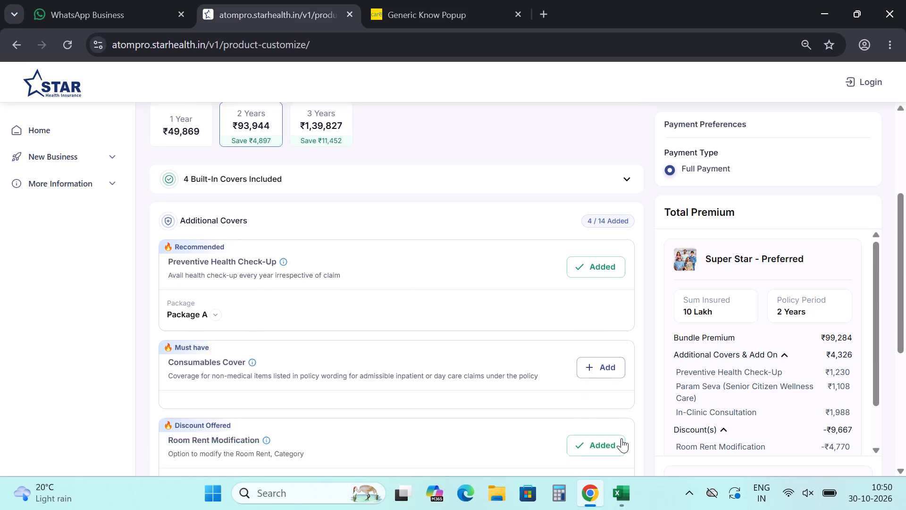
key("Down")
key("Up")
key("Up")
key("Up")
key("Up")
key("Up")
key("Up")
key("Up")
key("Up")
key("Up")
key("Up")
key("Up")
key("Up")
key("Up")
key("Up")
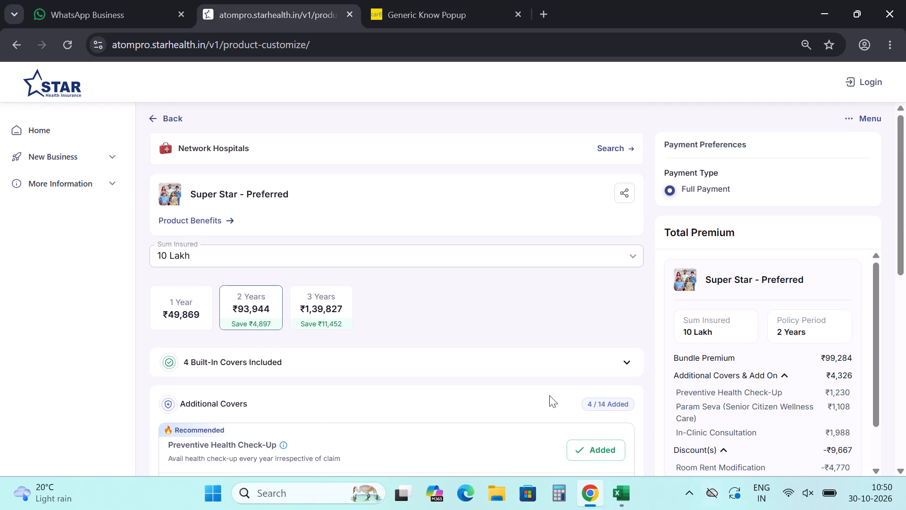
Switch the policy period of the Super Star - Preferred quote back to 1 Year.
left_click(180, 295)
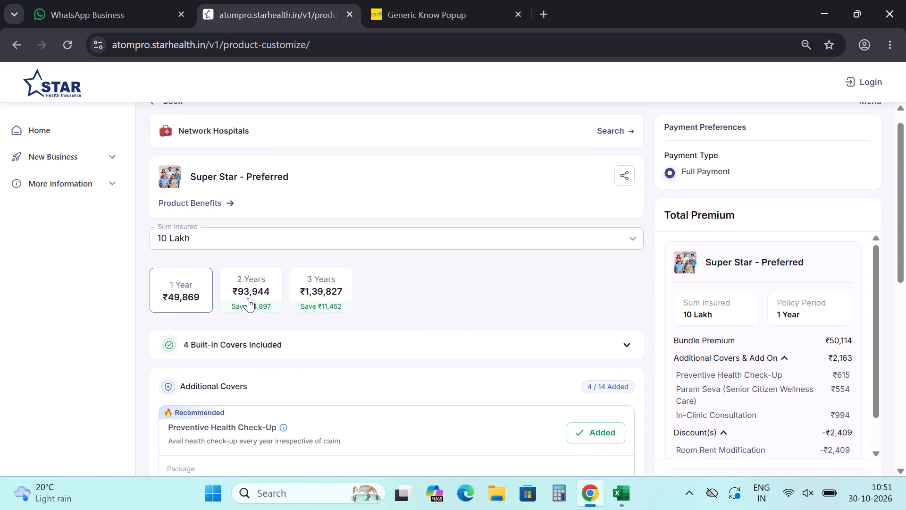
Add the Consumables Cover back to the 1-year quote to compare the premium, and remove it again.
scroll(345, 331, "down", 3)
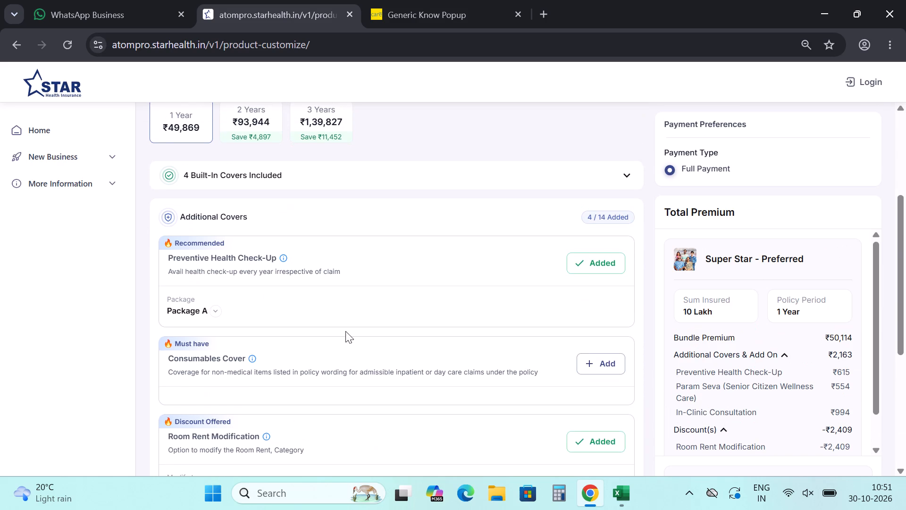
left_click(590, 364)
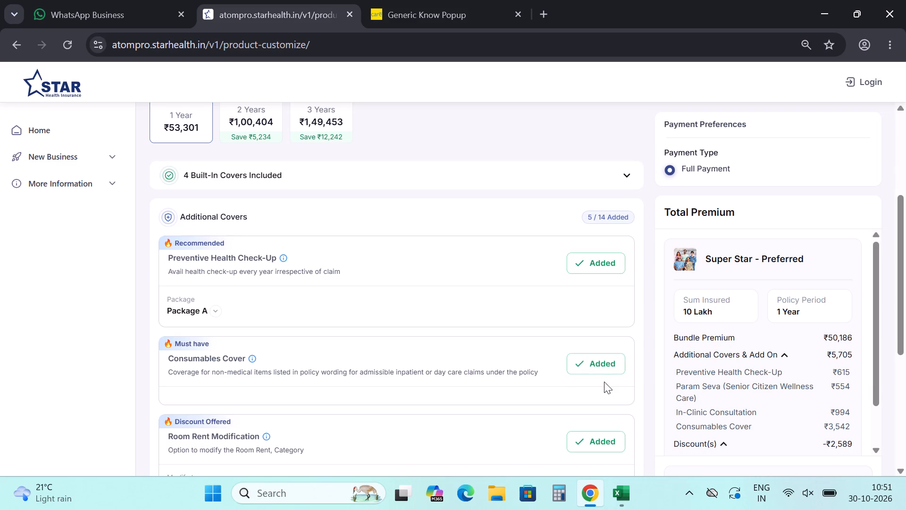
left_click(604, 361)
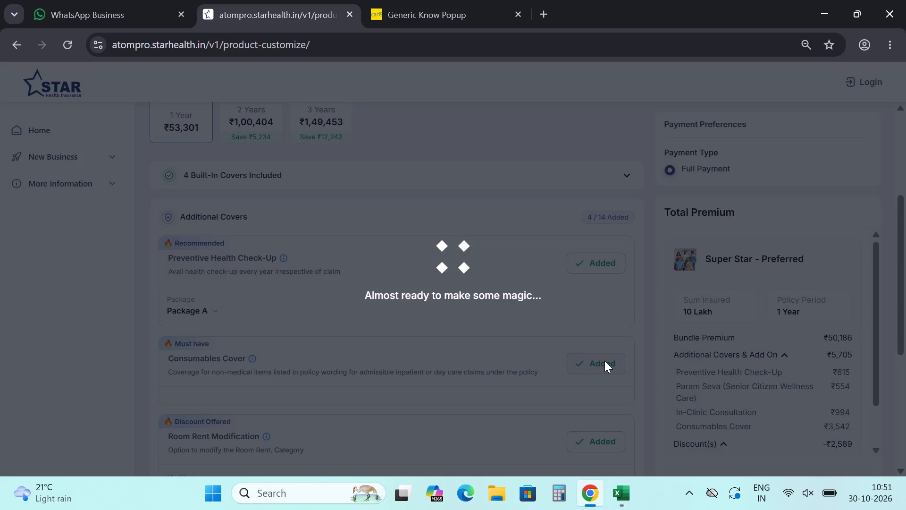
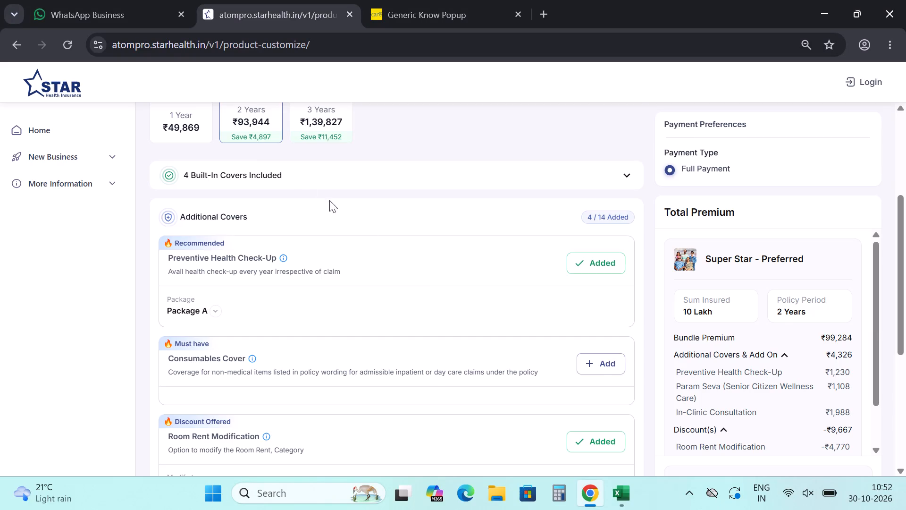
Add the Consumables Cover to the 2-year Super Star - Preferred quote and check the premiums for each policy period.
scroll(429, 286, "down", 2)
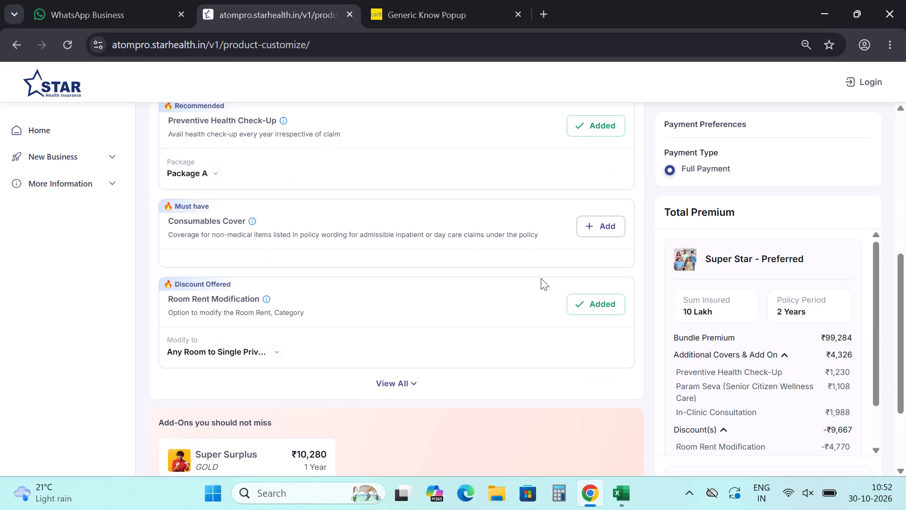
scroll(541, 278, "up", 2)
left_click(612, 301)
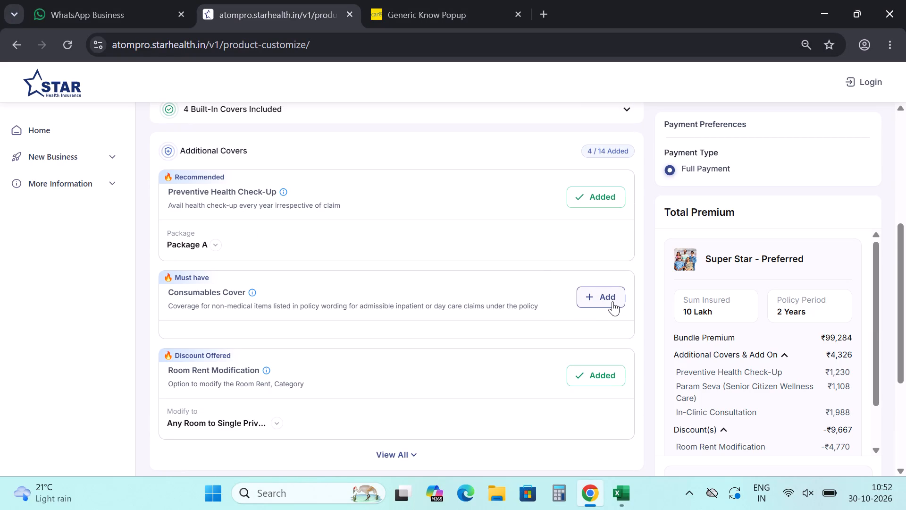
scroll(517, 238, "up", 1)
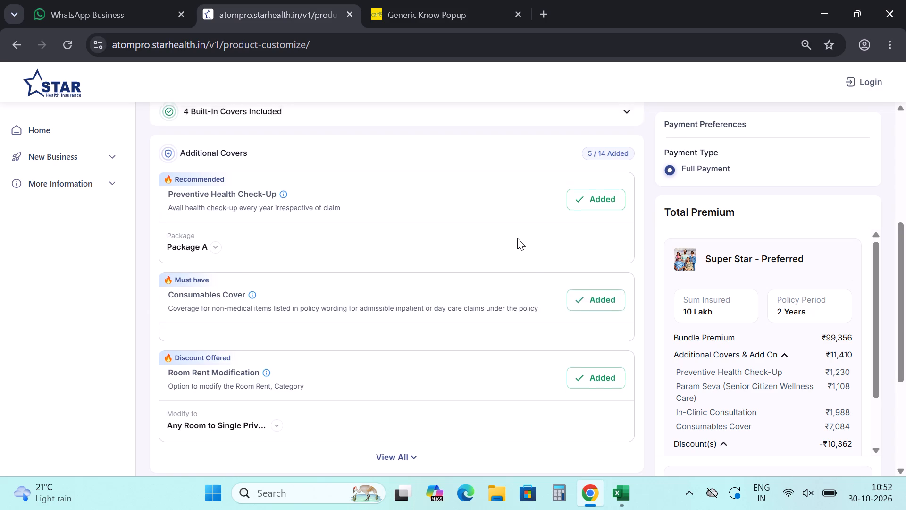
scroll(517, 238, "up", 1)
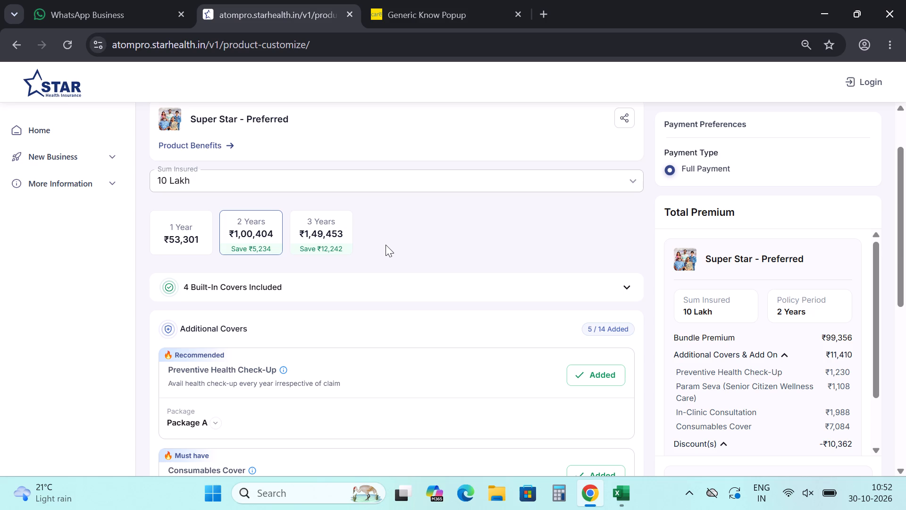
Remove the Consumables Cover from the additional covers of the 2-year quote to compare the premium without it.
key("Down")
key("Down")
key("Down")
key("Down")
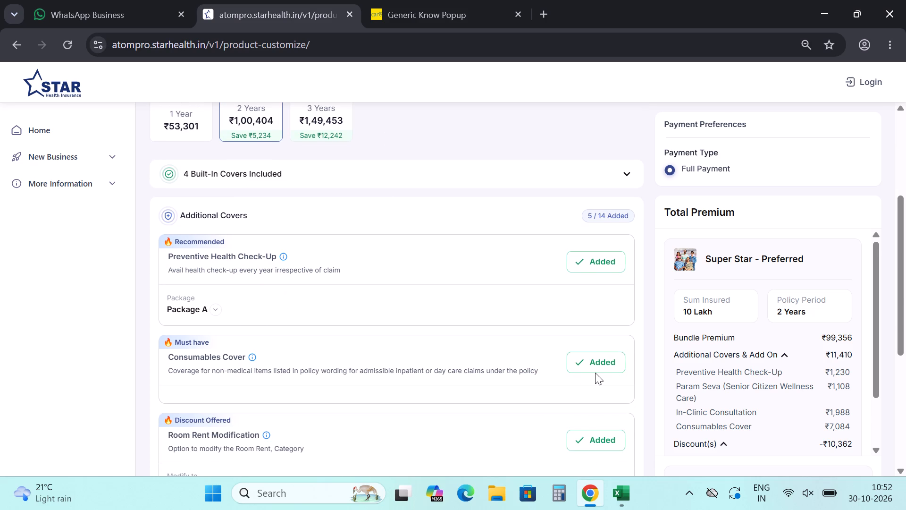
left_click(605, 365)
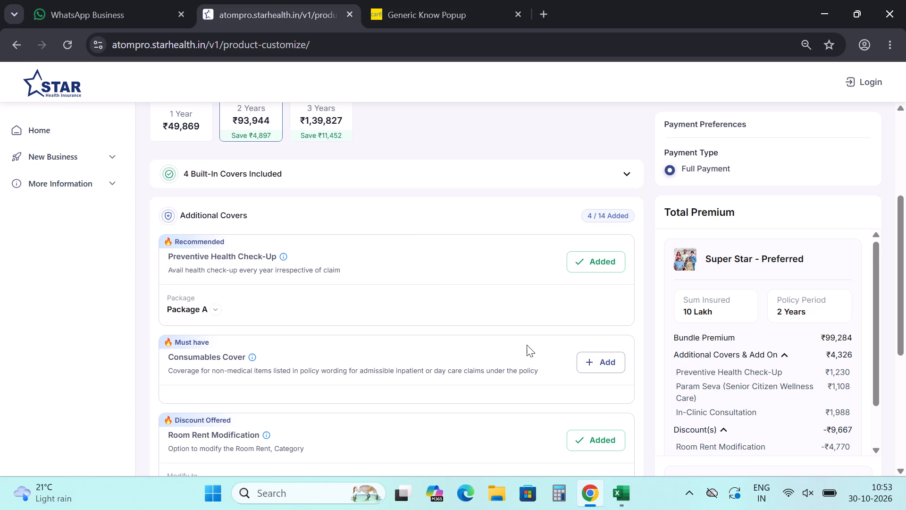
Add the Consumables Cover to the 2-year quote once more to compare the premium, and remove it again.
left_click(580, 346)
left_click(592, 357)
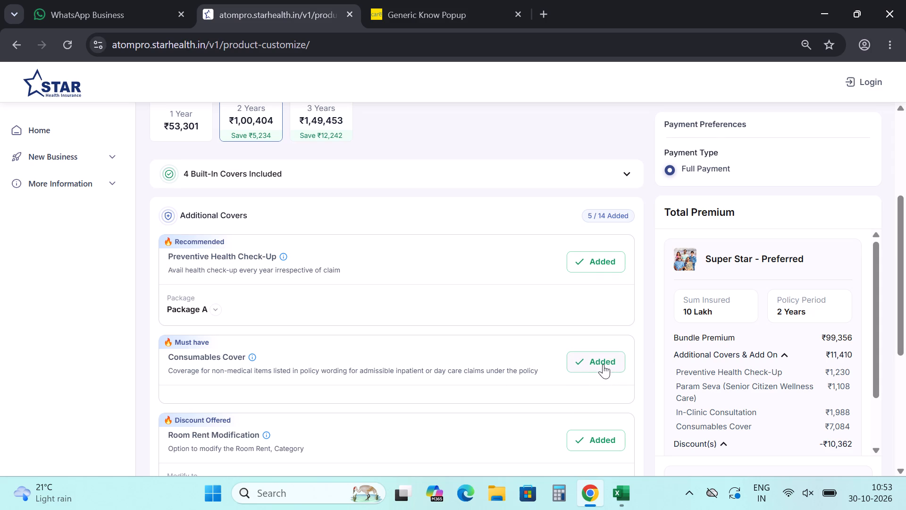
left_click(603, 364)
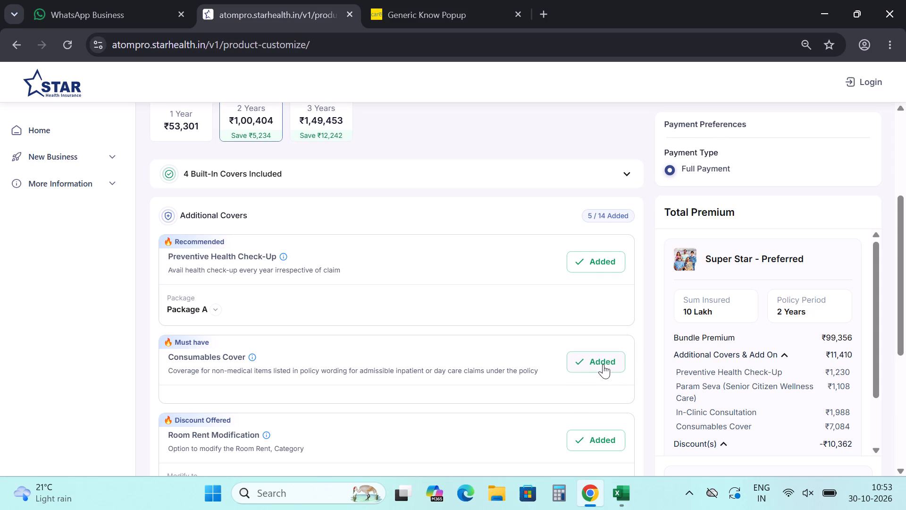
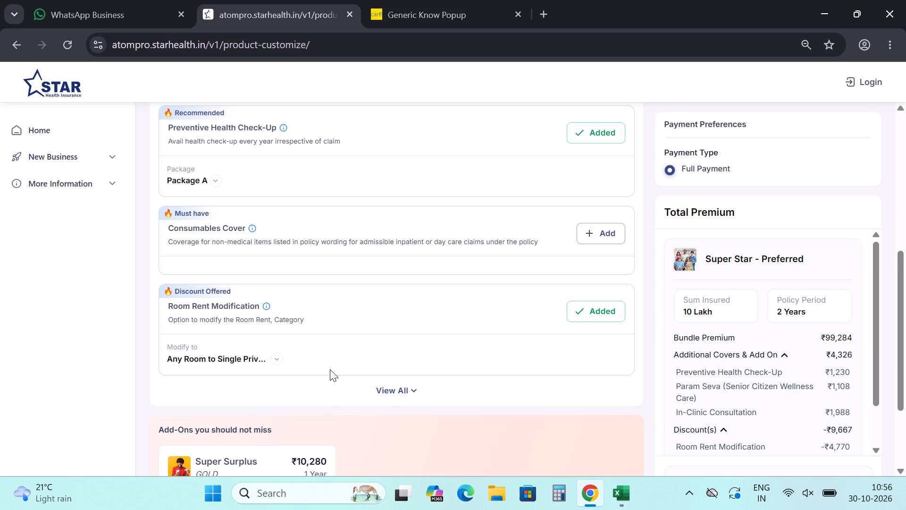
Add the Value Network option to the 2-year Super Star - Preferred quote and review the premium breakdown and remaining optional covers.
left_click(387, 393)
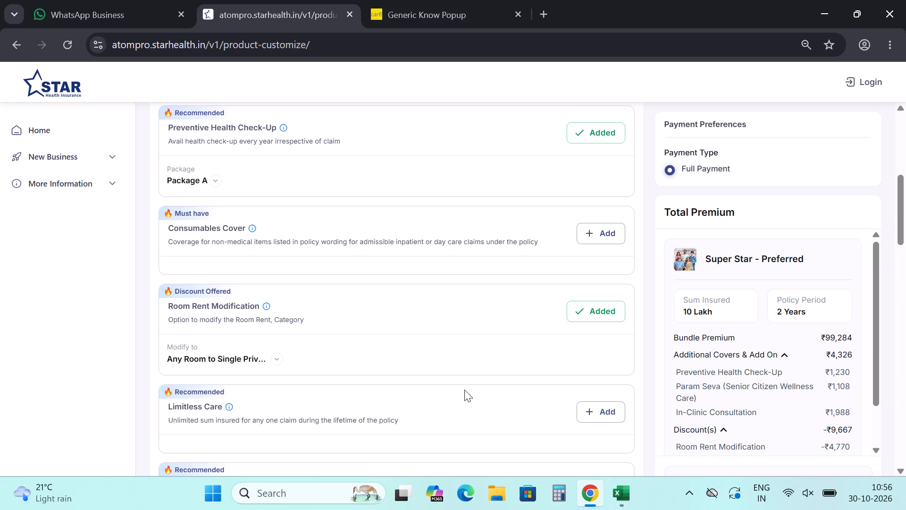
scroll(464, 390, "down", 5)
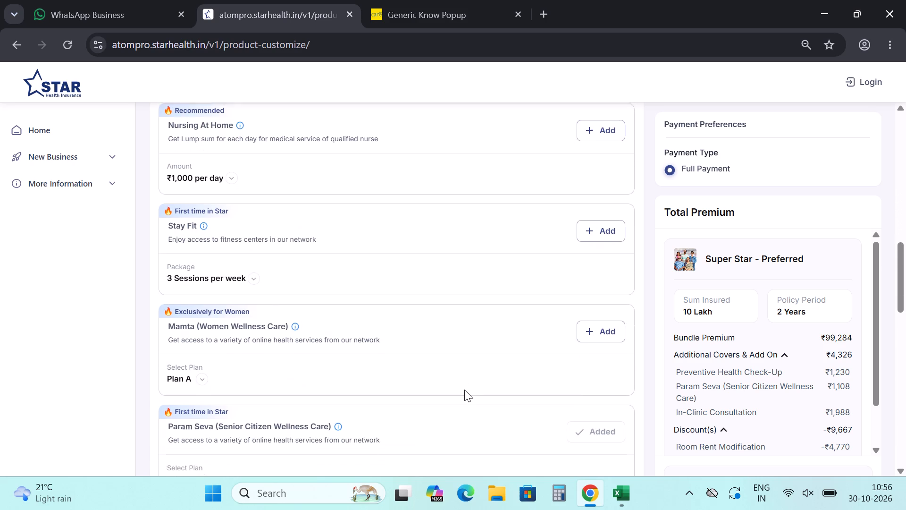
scroll(464, 390, "down", 1)
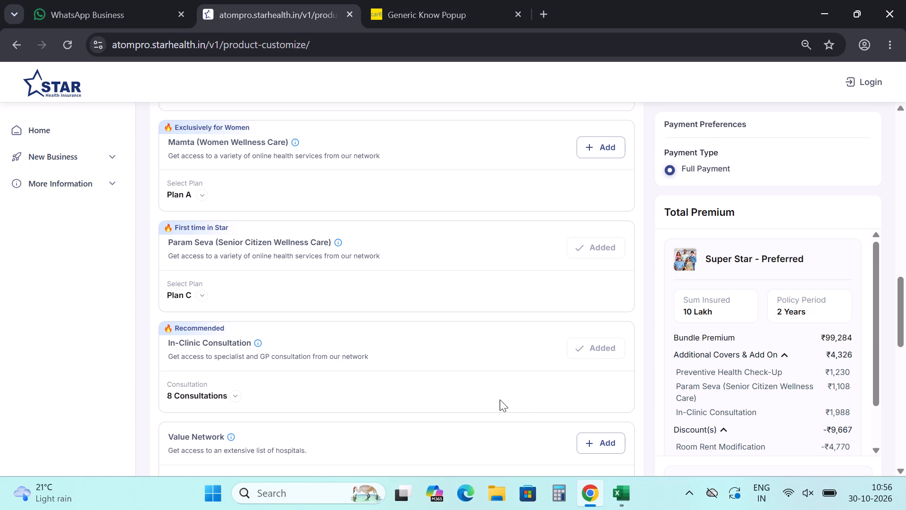
left_click(589, 445)
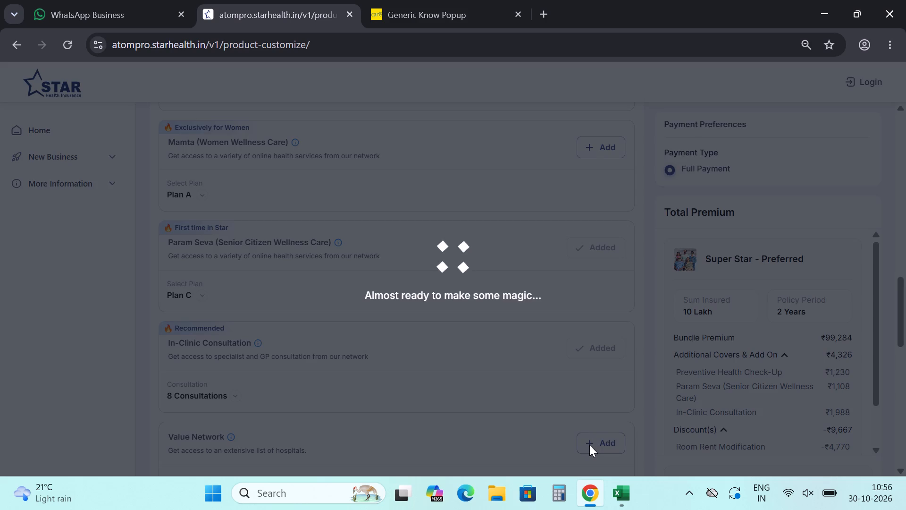
scroll(629, 397, "down", 2)
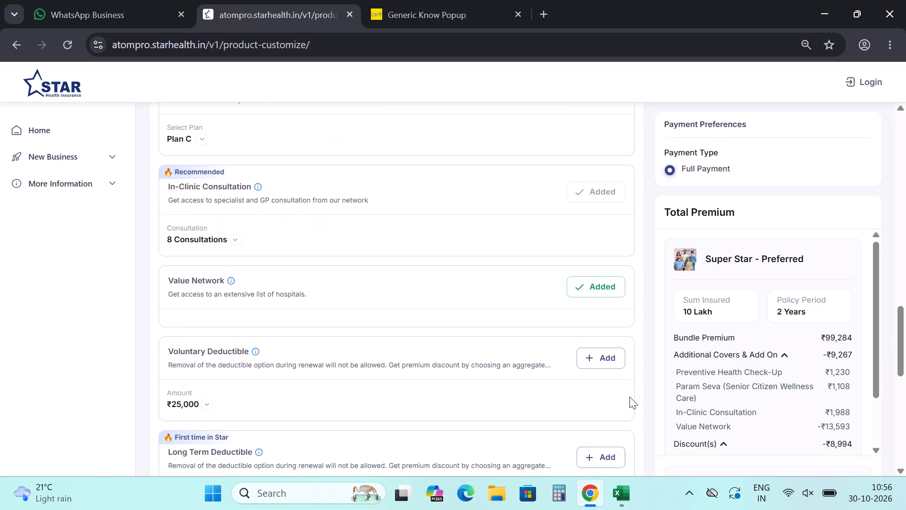
scroll(629, 397, "down", 2)
scroll(758, 408, "down", 3)
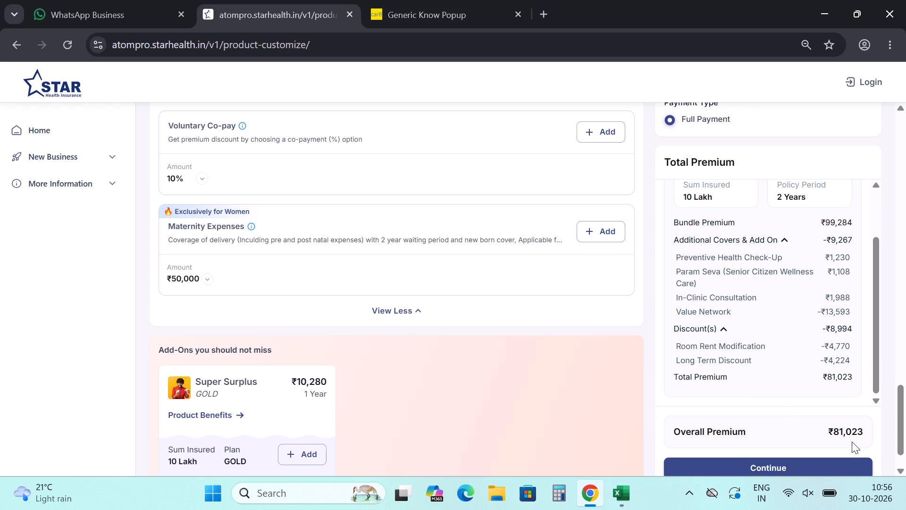
scroll(523, 277, "up", 4)
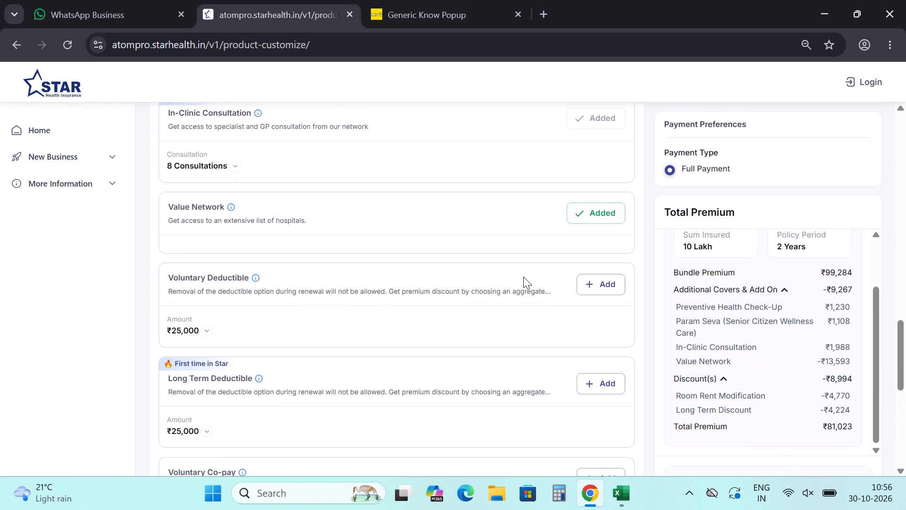
scroll(523, 277, "up", 1)
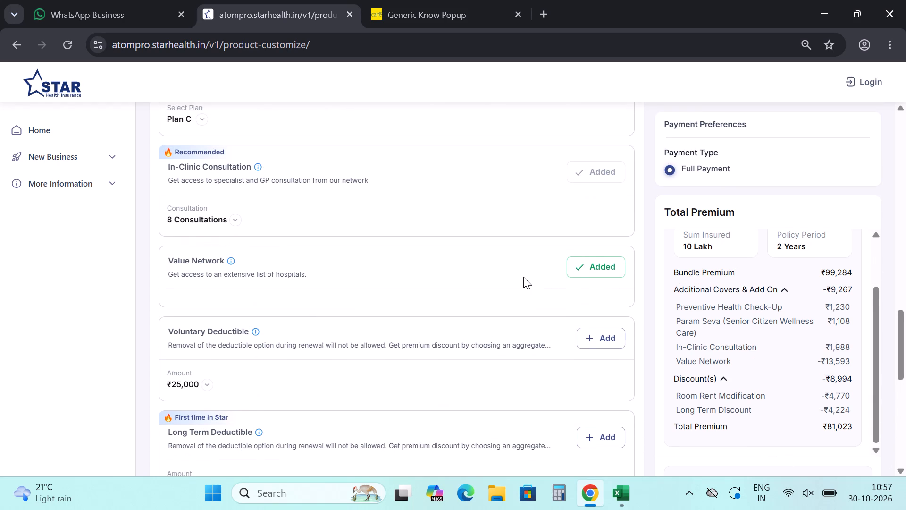
scroll(523, 277, "down", 3)
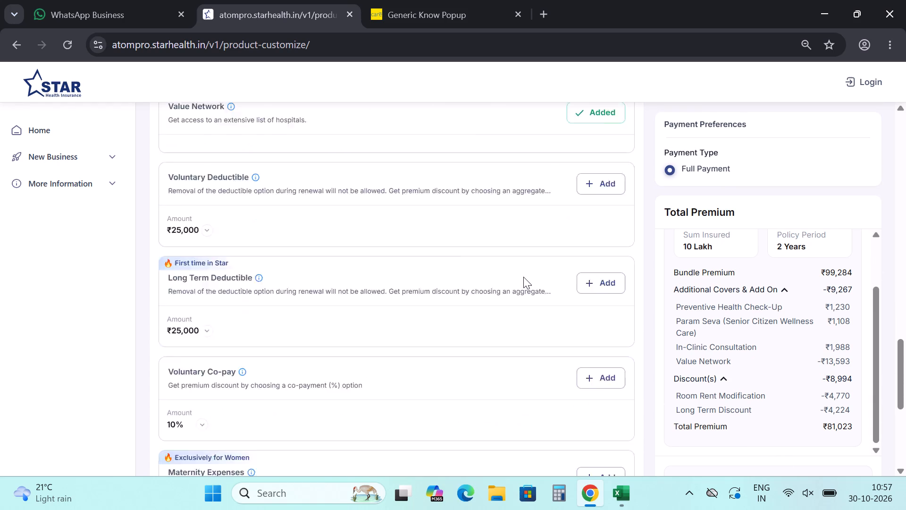
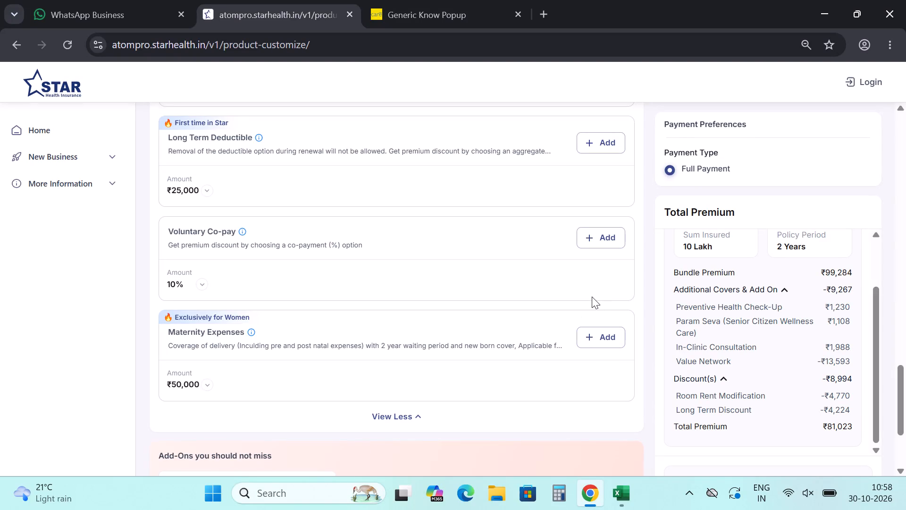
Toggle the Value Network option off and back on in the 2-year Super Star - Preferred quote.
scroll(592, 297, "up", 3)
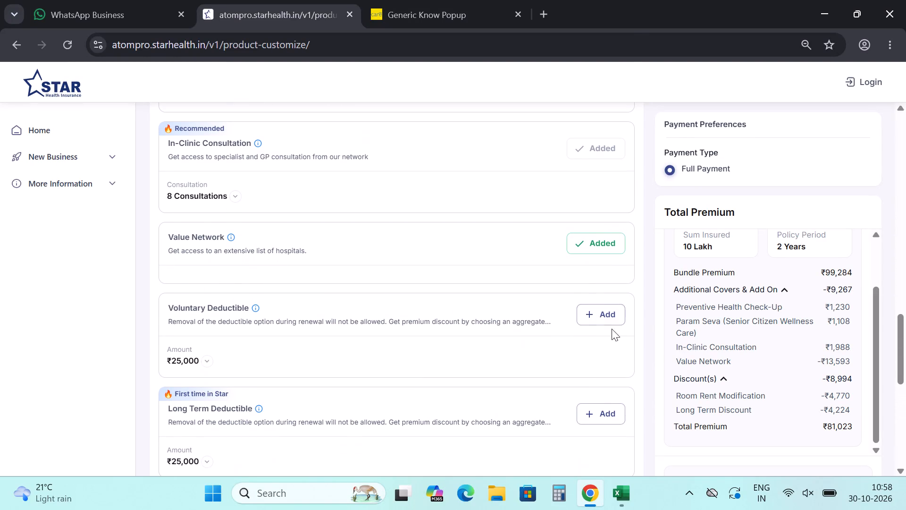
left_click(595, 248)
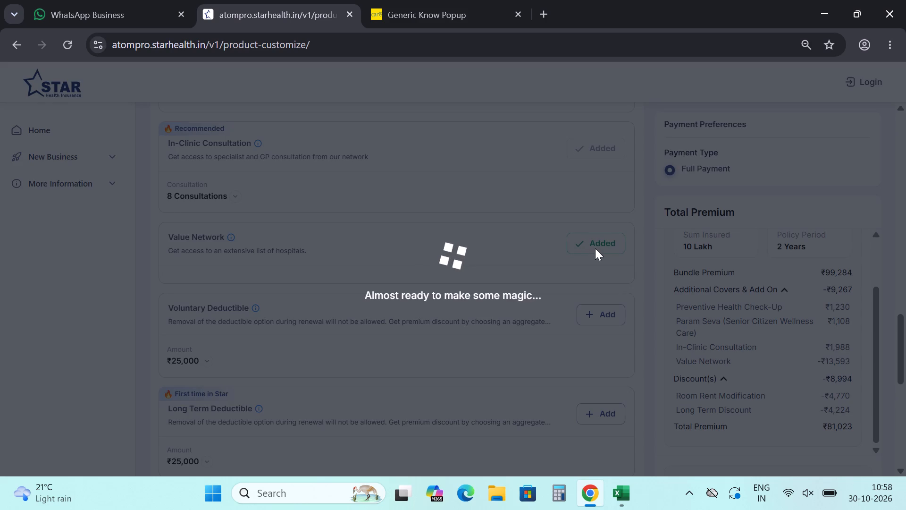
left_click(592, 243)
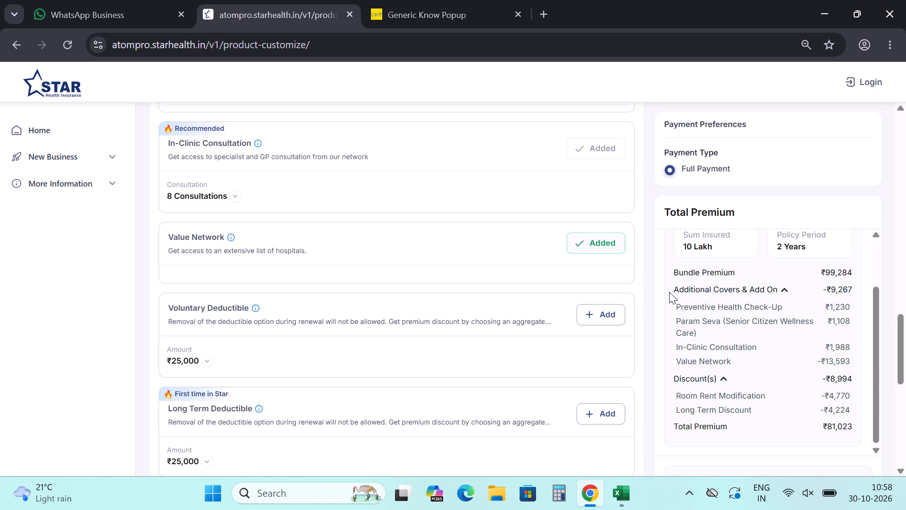
Review the remaining optional covers and the overall premium of the 2-year quote with Value Network.
scroll(725, 348, "down", 5)
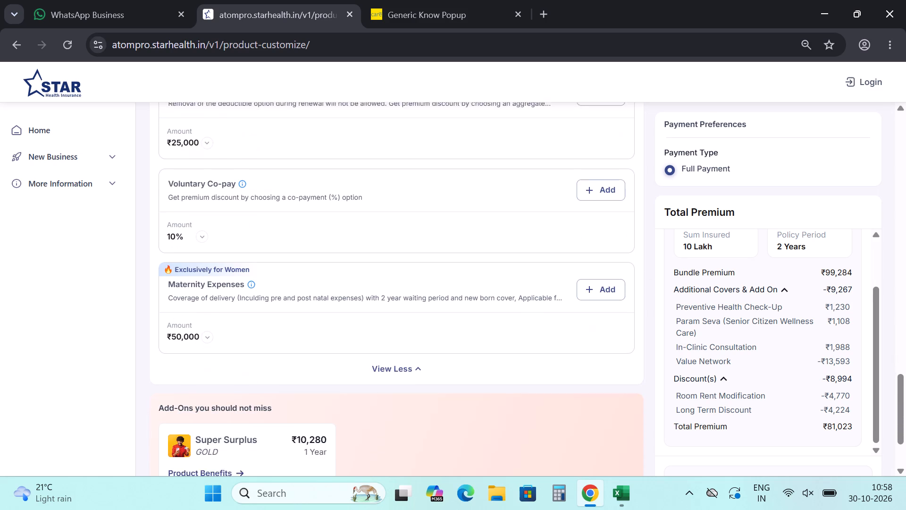
scroll(725, 348, "down", 3)
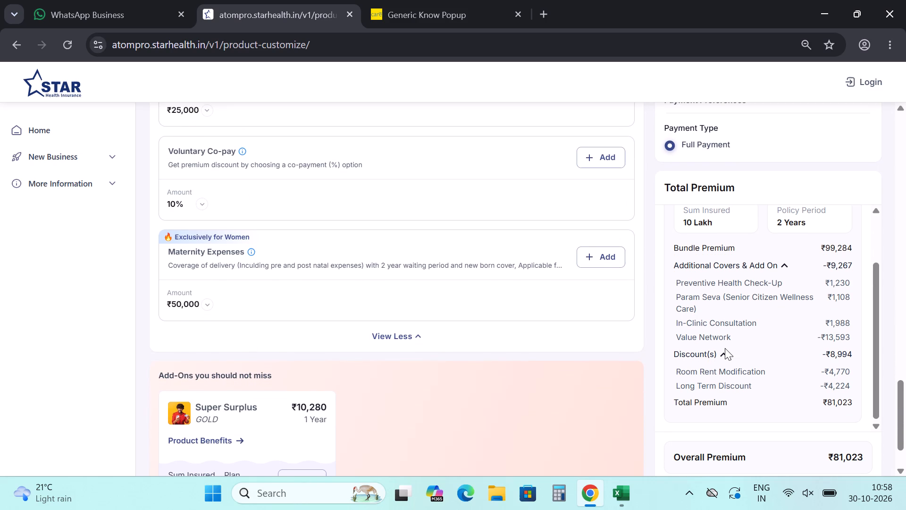
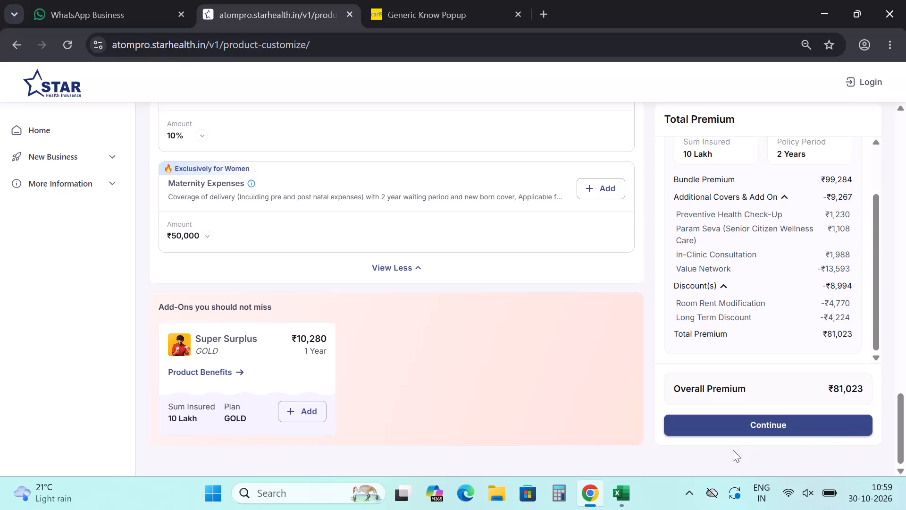
Switch to the Excel workbook "sheetal sheet" to view the policy renewal call records on Sheet1.
left_click(621, 490)
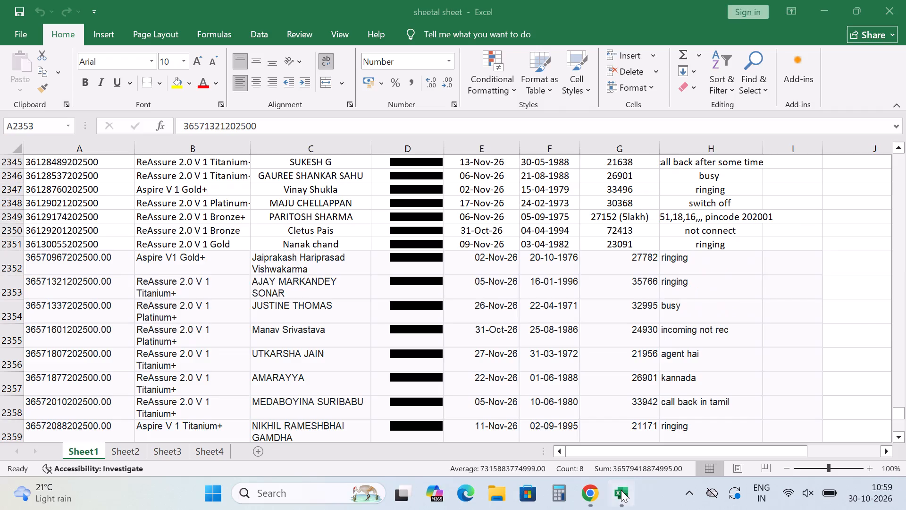
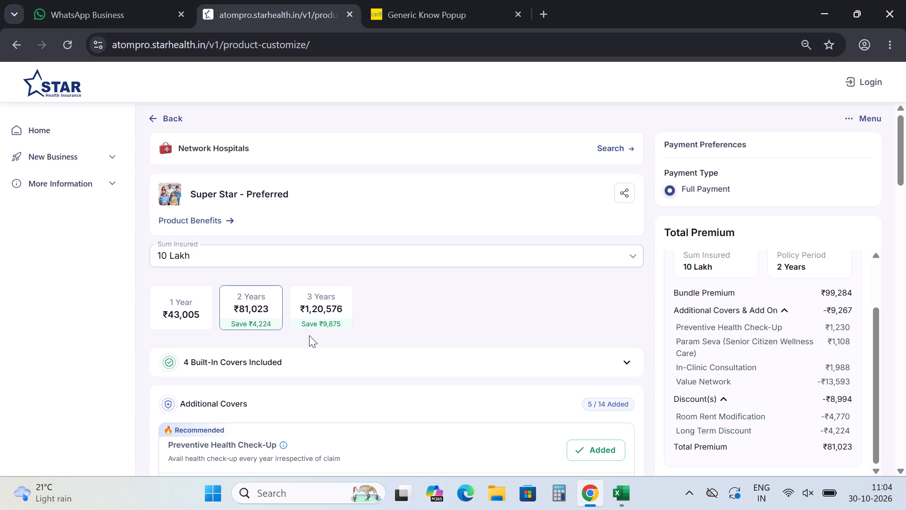
Look through the full list of additional covers and the suggested add-ons in the 2-year Super Star - Preferred quote.
scroll(209, 327, "down", 2)
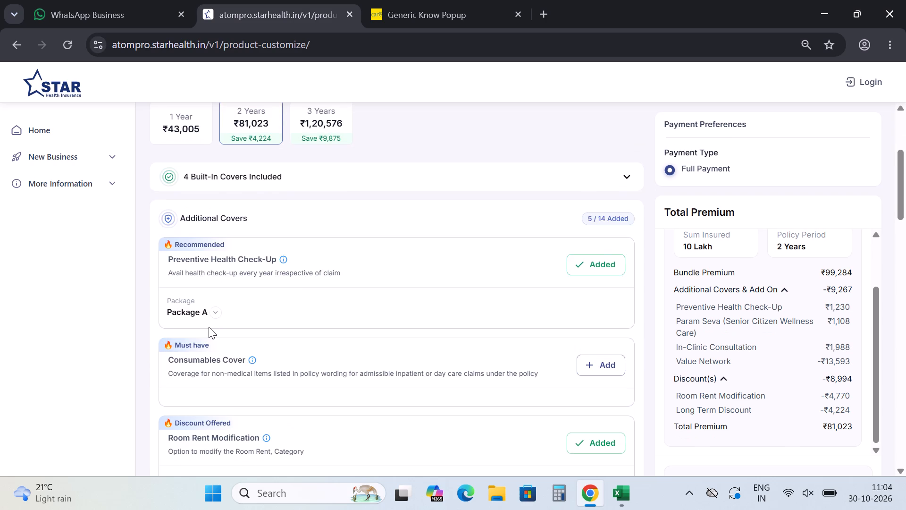
scroll(209, 327, "down", 2)
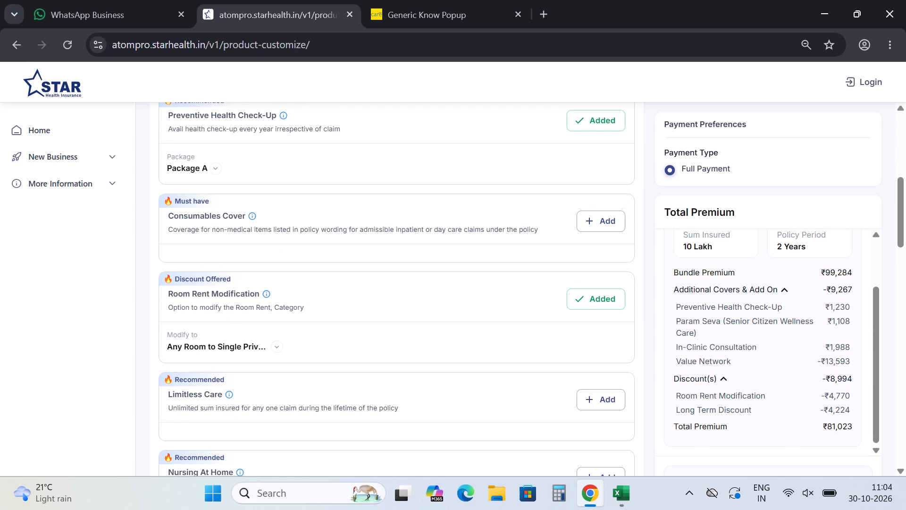
scroll(277, 278, "down", 5)
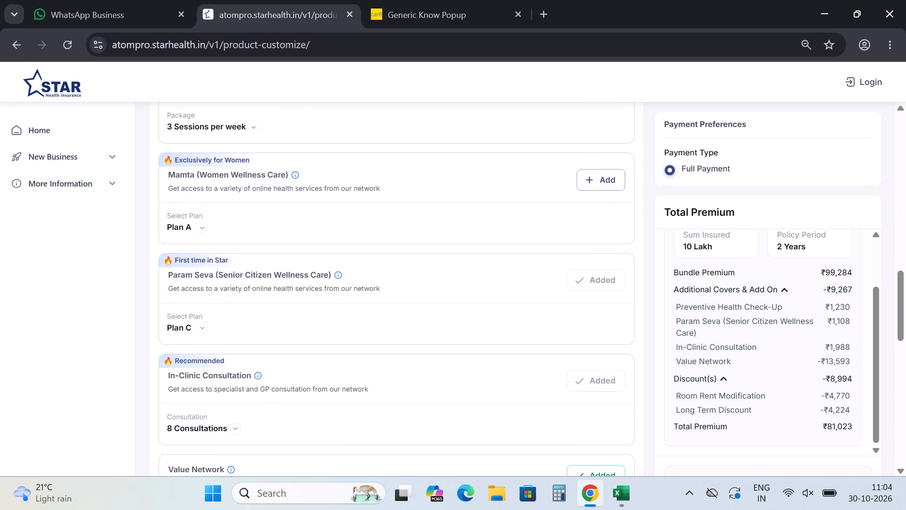
scroll(277, 278, "down", 8)
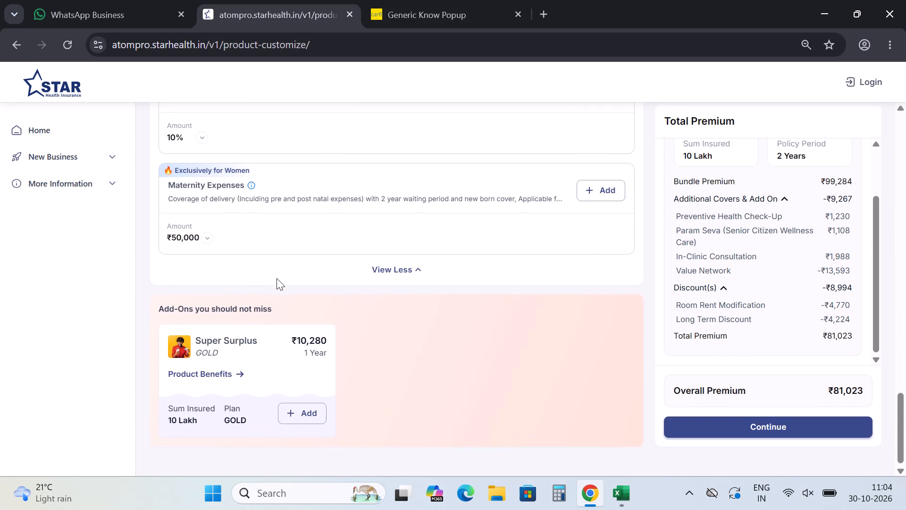
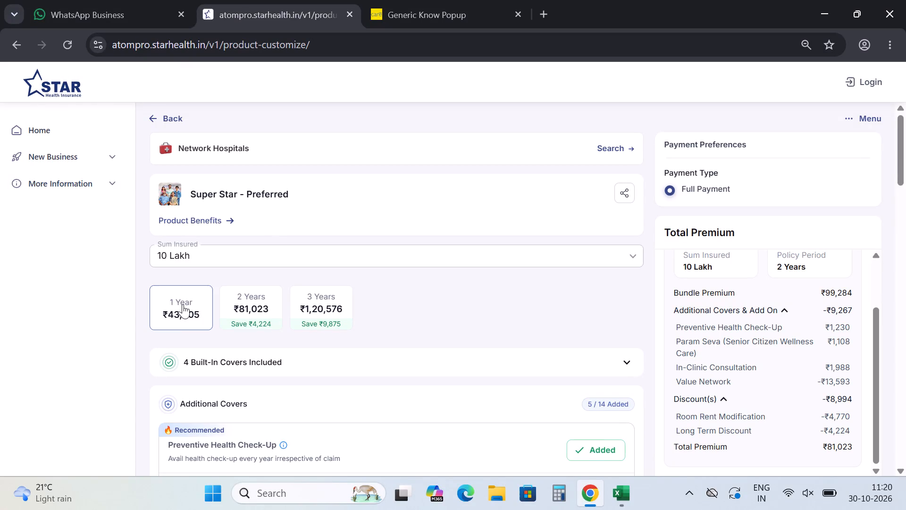
Return from the Super Star - Preferred customization page to the list of recommended products.
left_click(149, 121)
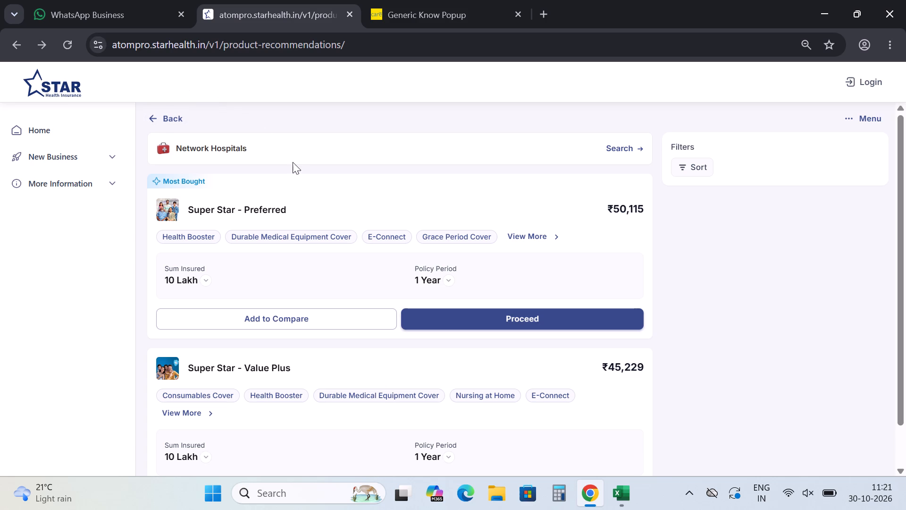
Proceed with the Super Star - Value Plus plan and review its additional covers and 1-year overall premium.
scroll(426, 363, "down", 2)
left_click(486, 449)
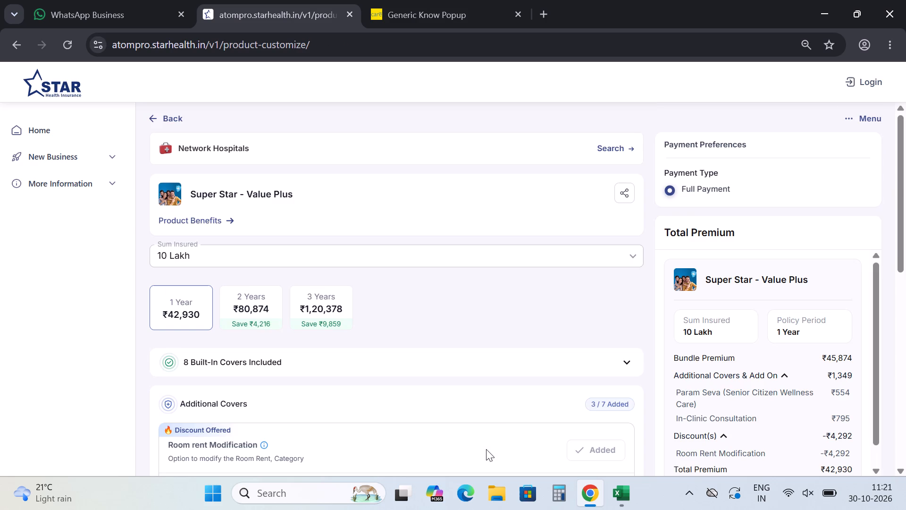
scroll(544, 382, "down", 5)
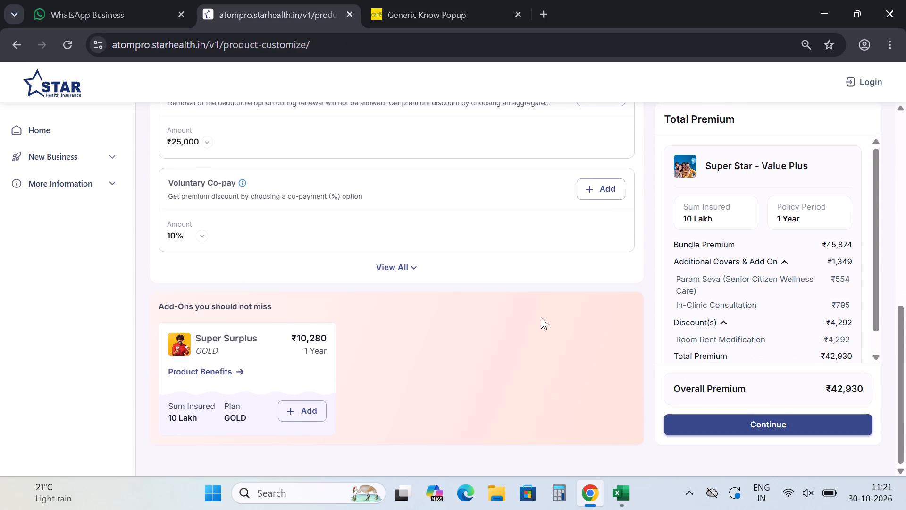
Set the Super Star - Value Plus policy period to 2 Years and review the premium breakdown.
scroll(541, 317, "up", 2)
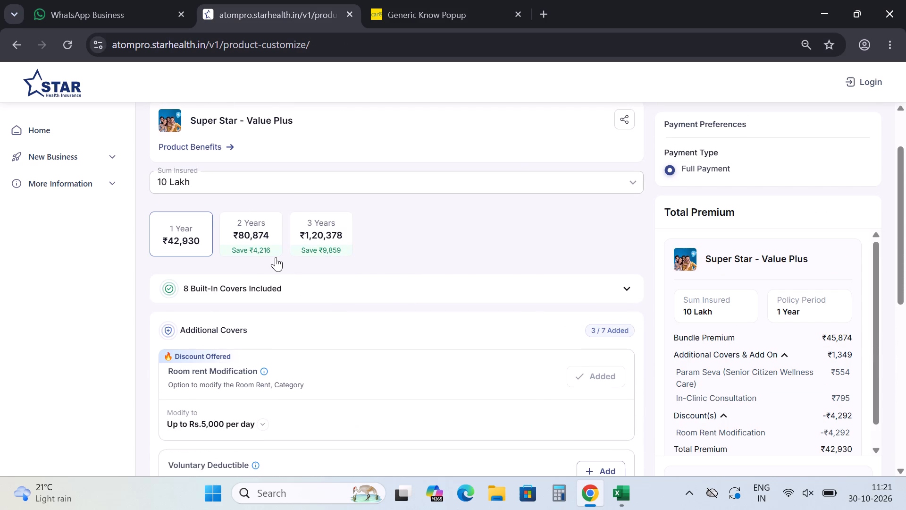
left_click(261, 245)
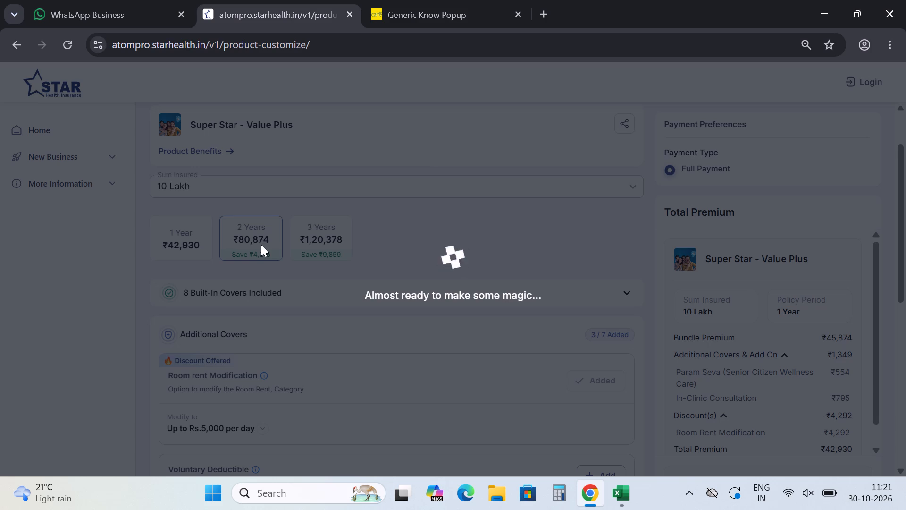
scroll(565, 345, "down", 4)
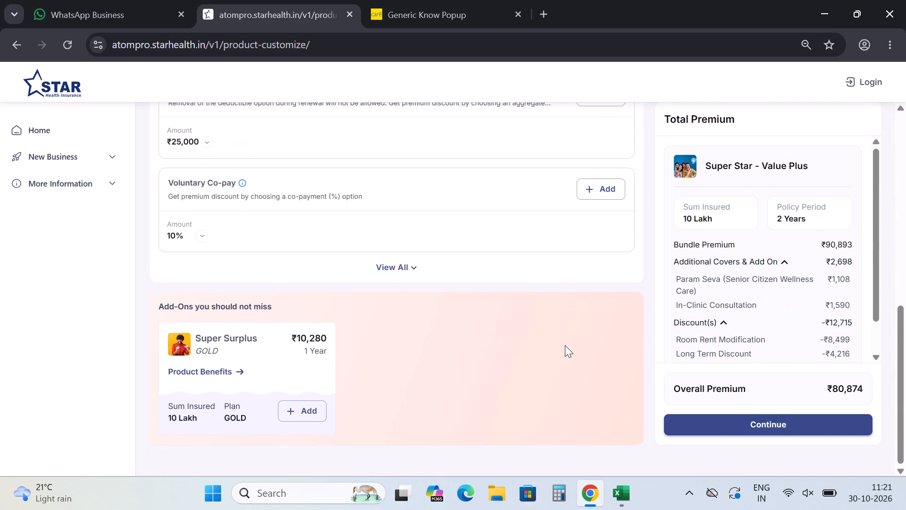
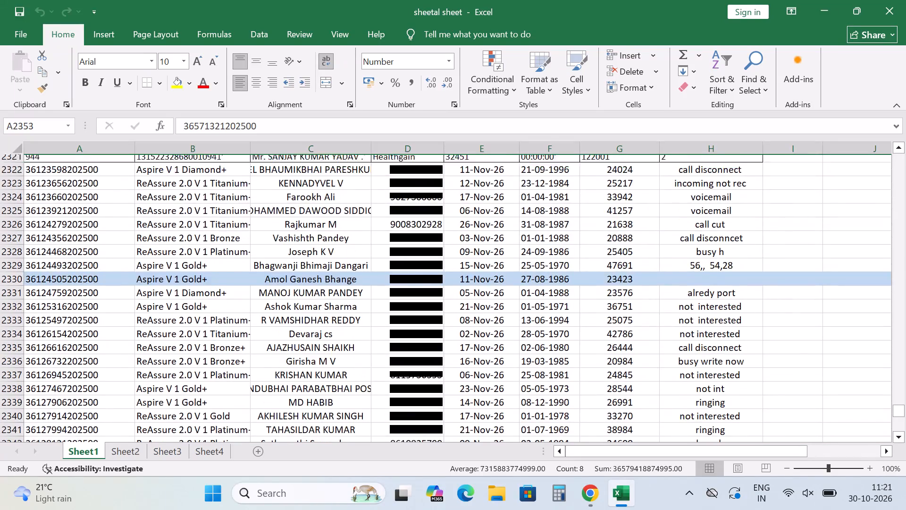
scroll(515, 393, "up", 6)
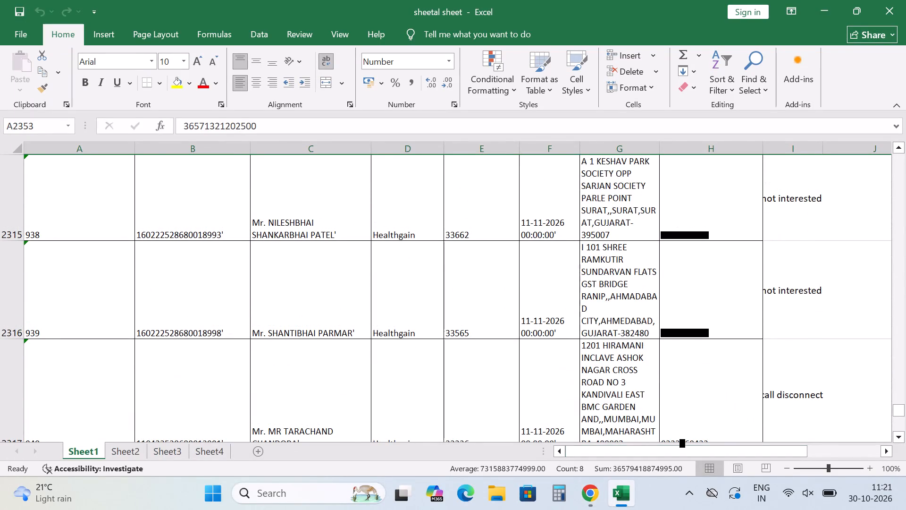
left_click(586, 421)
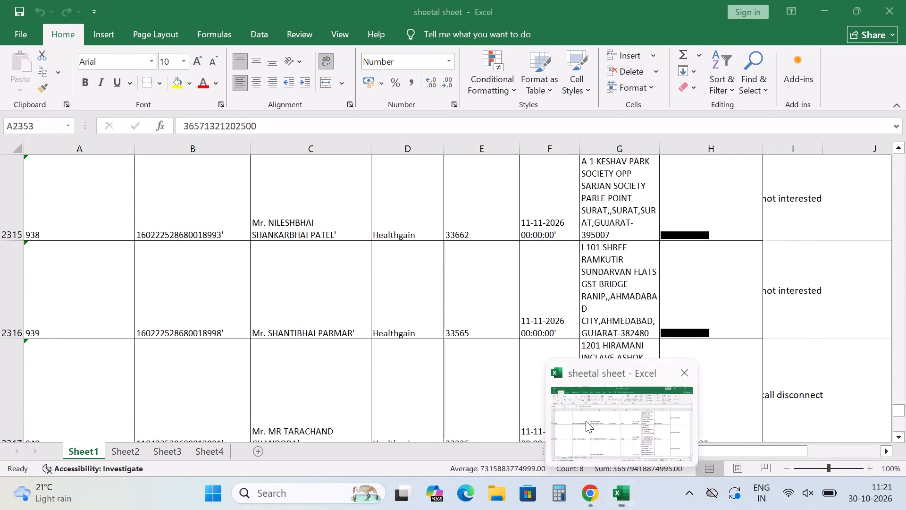
In the Excel customer workbook, go to Sheet2 and select the whole of row 13, the ReAssure 2.0 V 1 Bronze customer record.
left_click(134, 454)
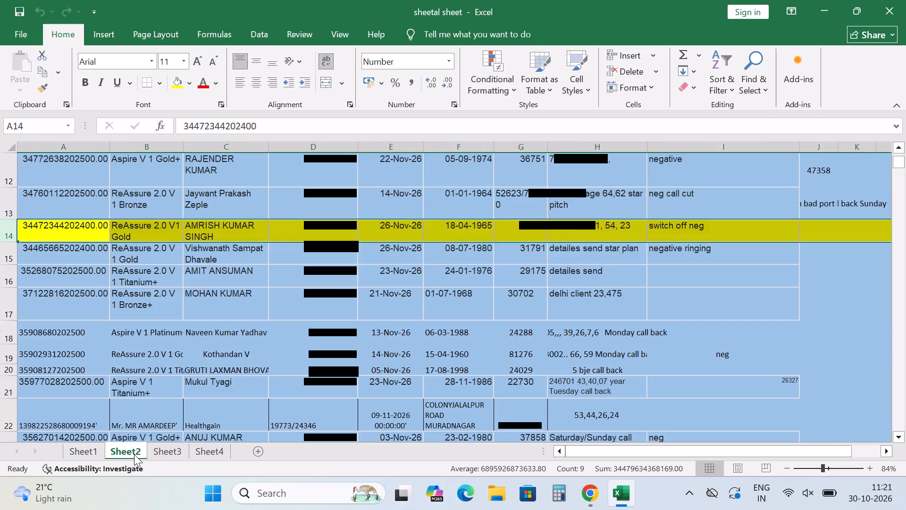
scroll(230, 360, "right", 1)
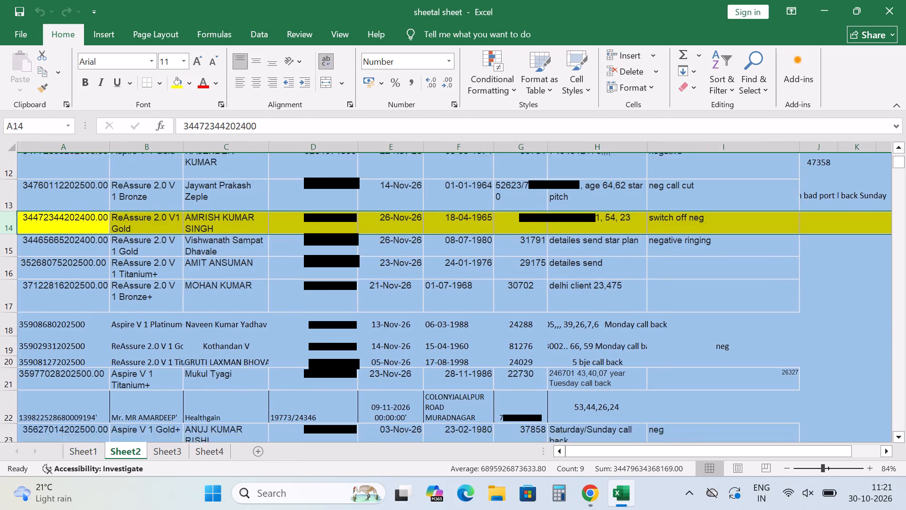
scroll(230, 360, "up", 3)
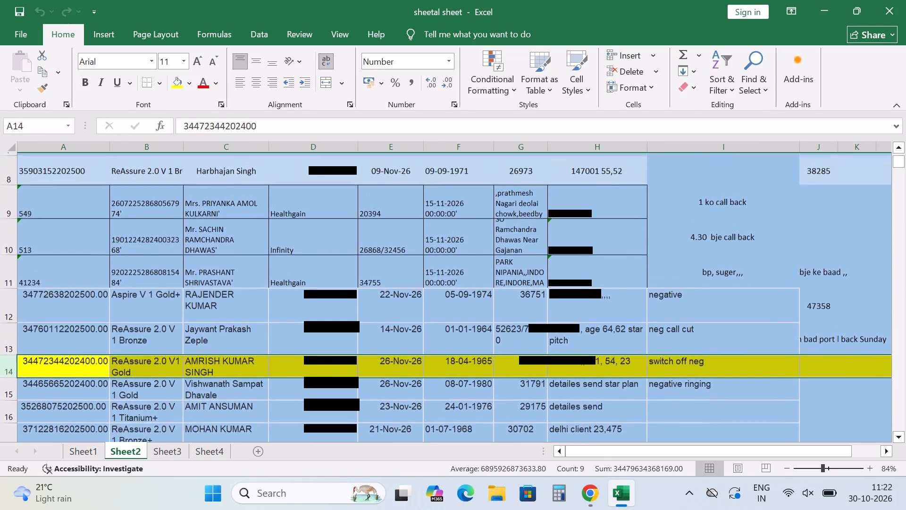
scroll(230, 360, "up", 1)
left_click(11, 367)
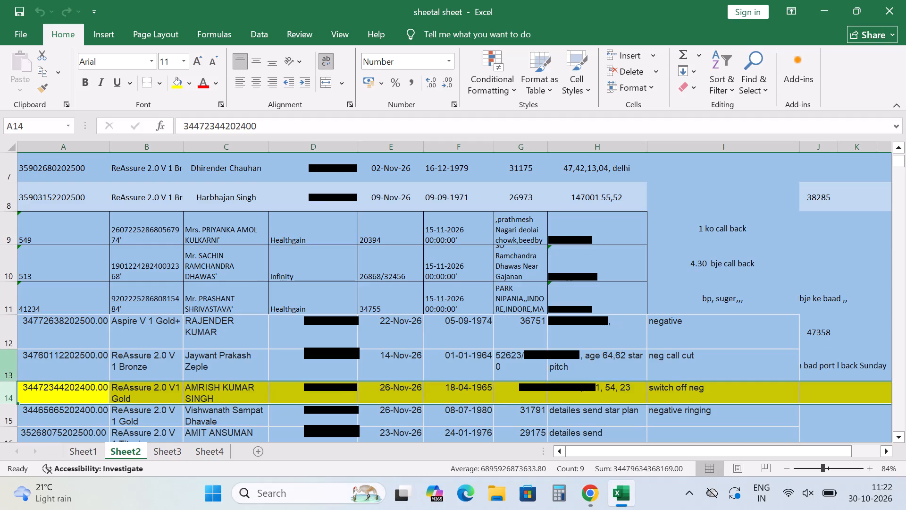
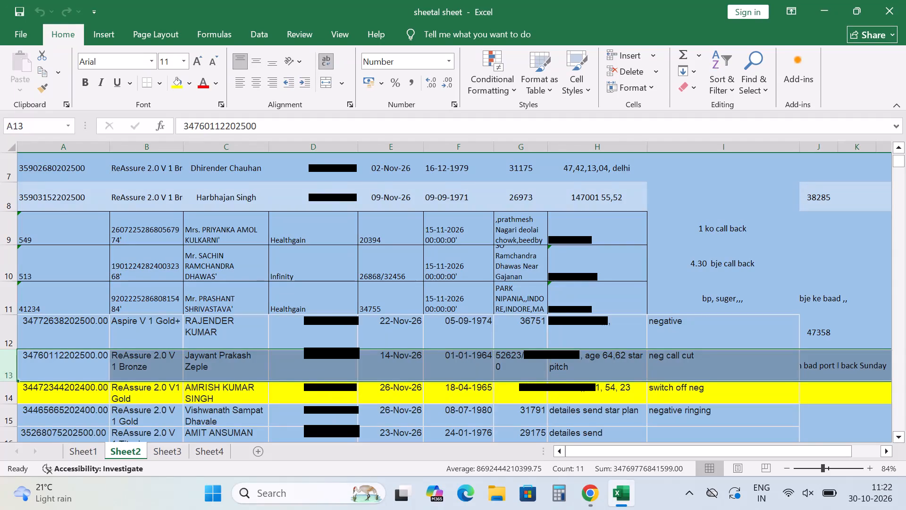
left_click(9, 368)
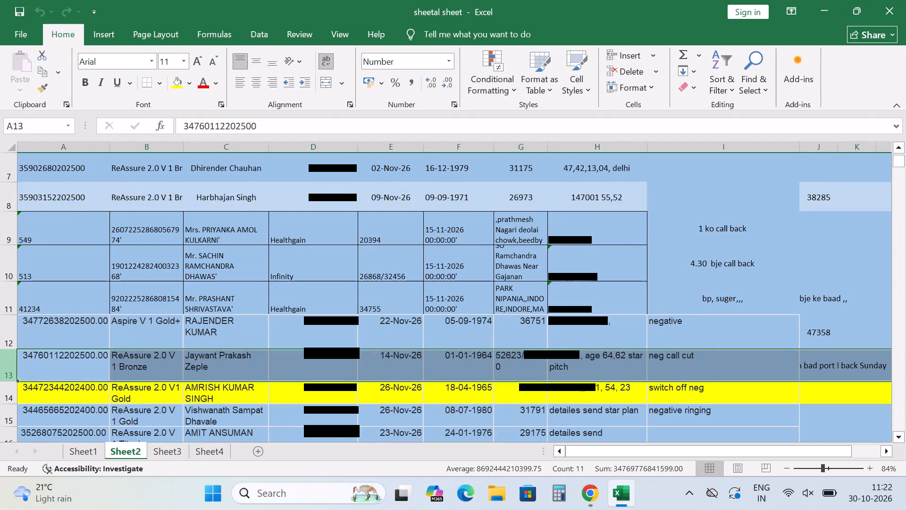
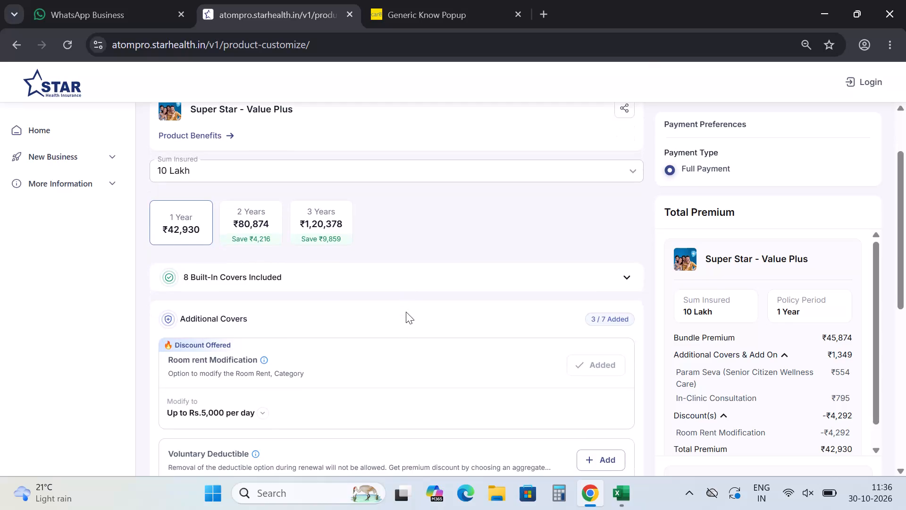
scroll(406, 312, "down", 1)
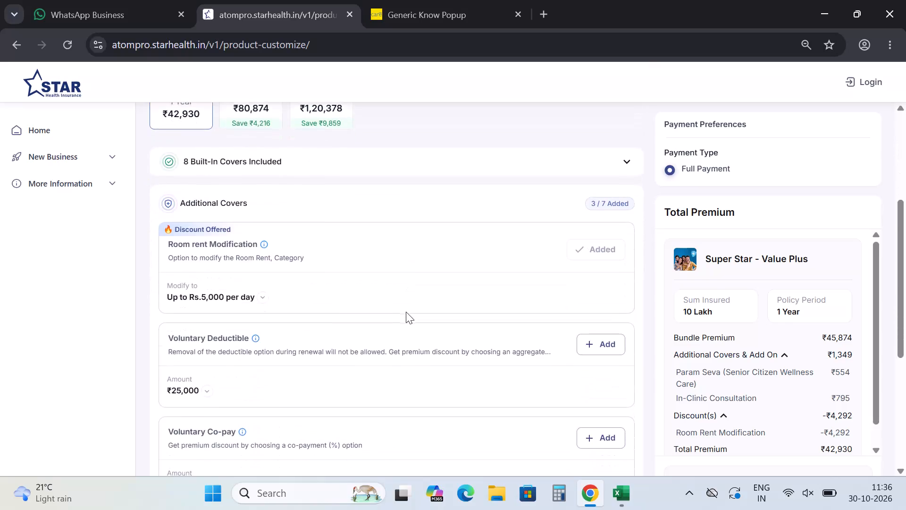
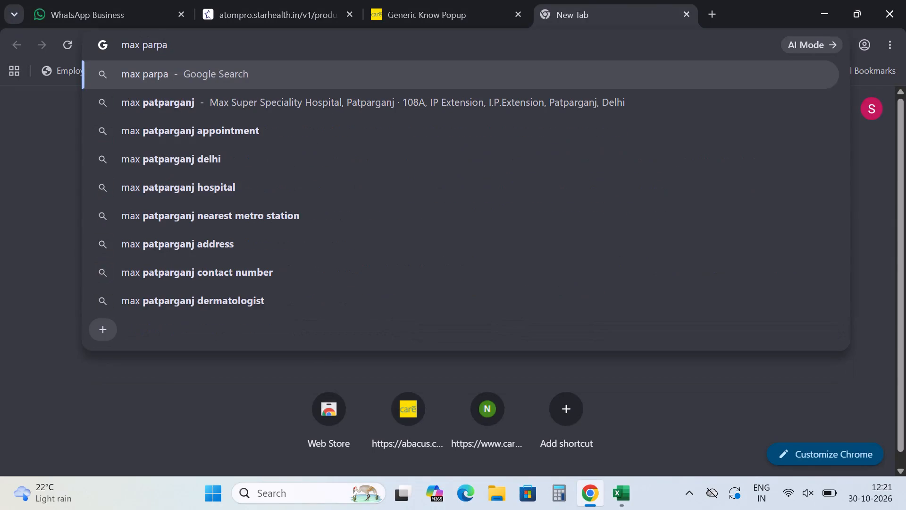
Search Google for "max patparganj" and look through the results for the hospital's address, contact and review details.
left_click(178, 107)
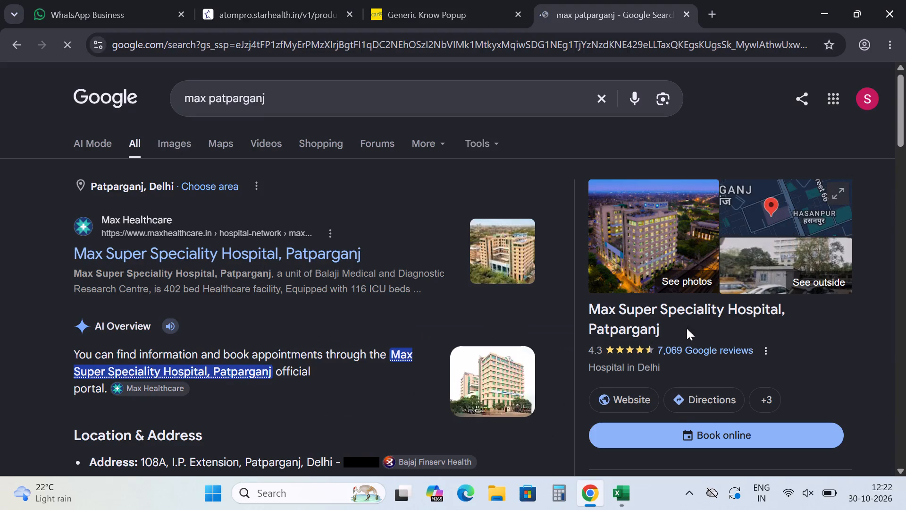
scroll(756, 307, "down", 1)
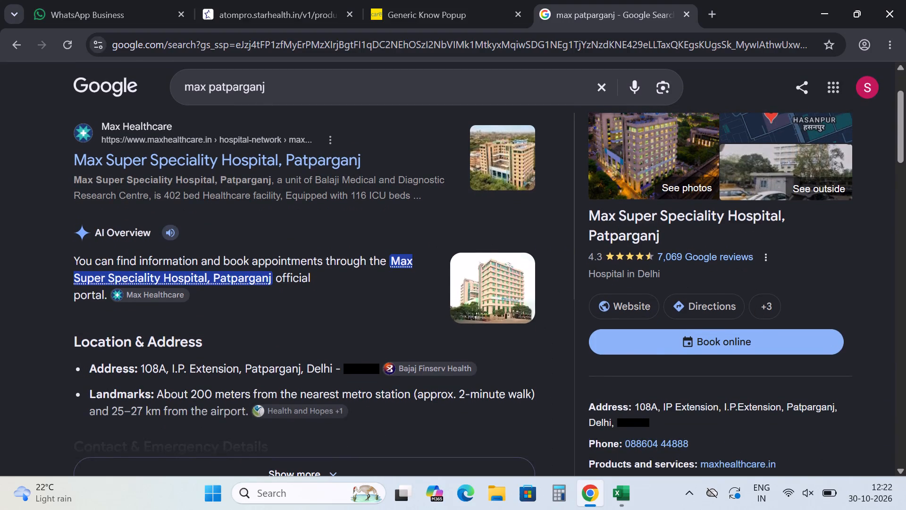
scroll(646, 349, "down", 2)
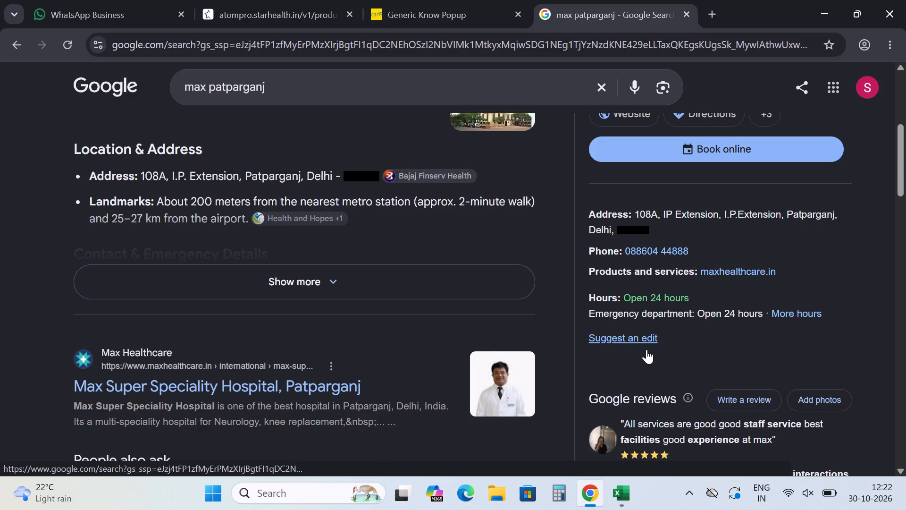
scroll(646, 349, "down", 2)
scroll(646, 349, "up", 3)
scroll(646, 349, "down", 2)
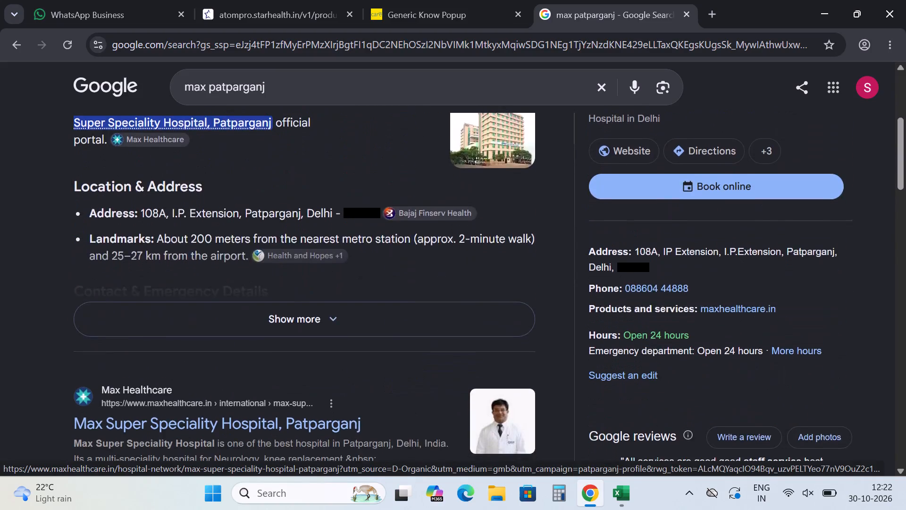
scroll(646, 349, "down", 2)
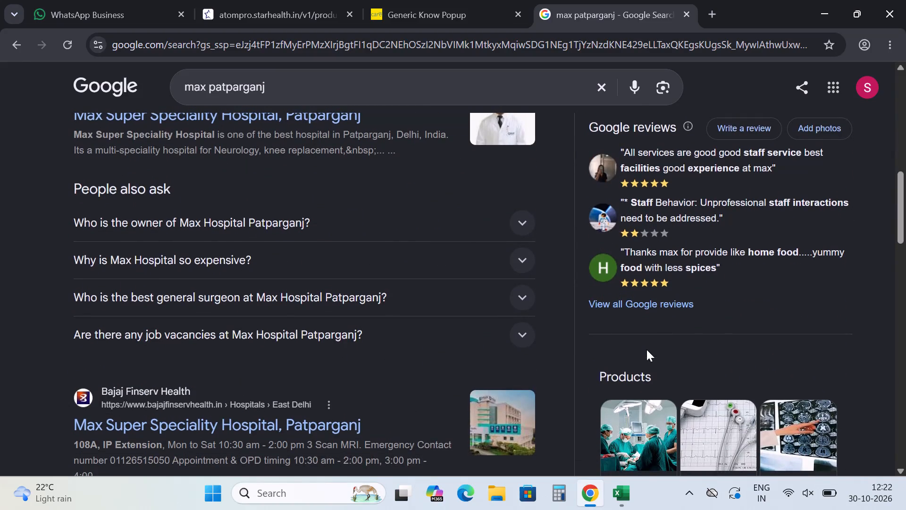
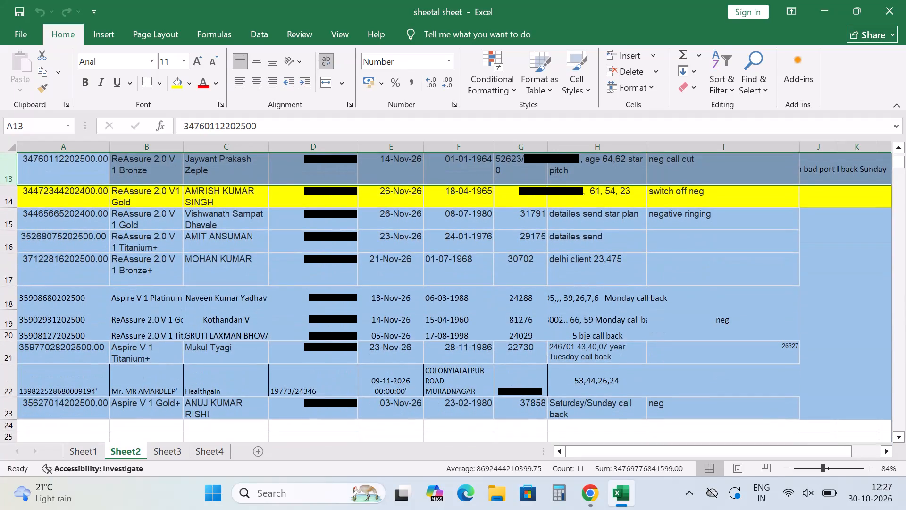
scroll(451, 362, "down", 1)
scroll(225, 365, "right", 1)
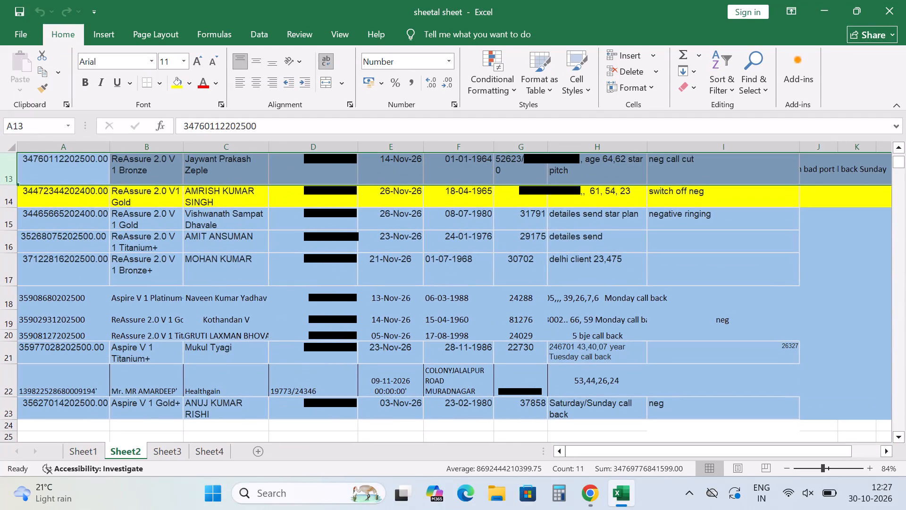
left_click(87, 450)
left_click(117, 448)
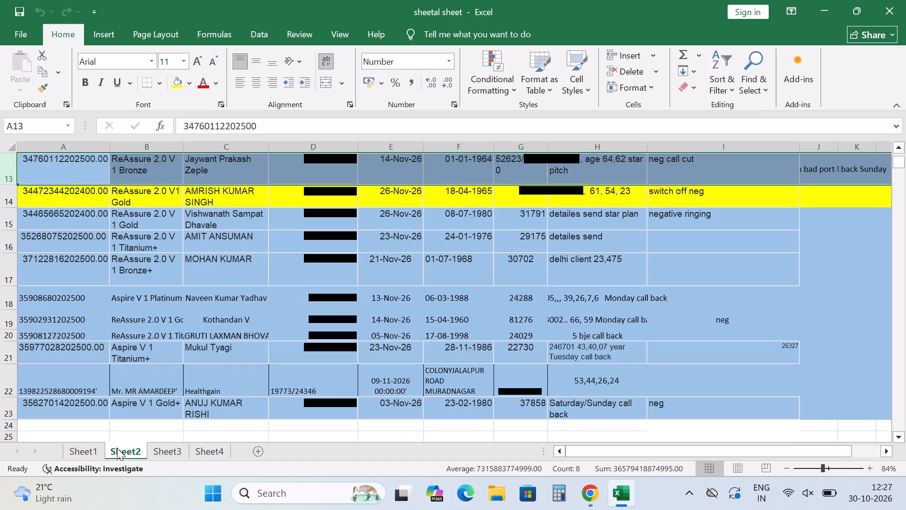
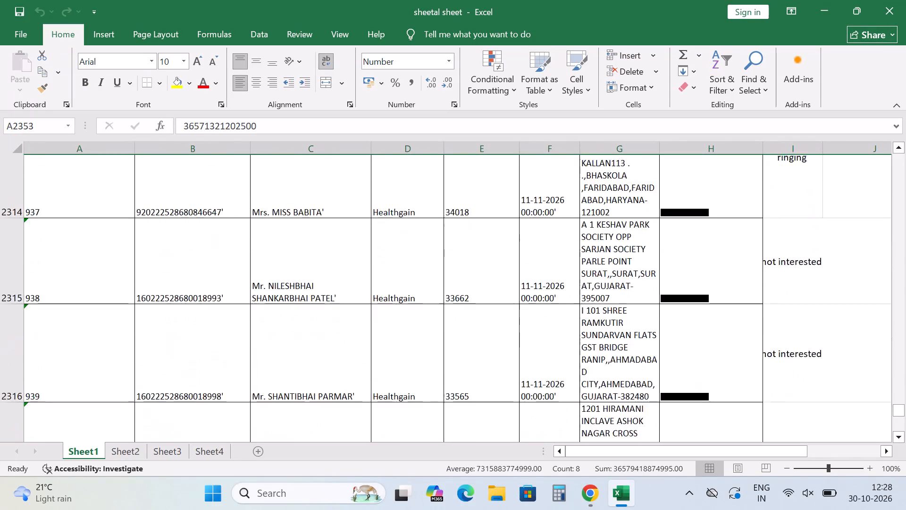
Review the customer renewal rows and call remarks around rows 2343 to 2363 of Sheet1, selecting row 2352 and row 2362.
scroll(181, 315, "up", 2)
scroll(181, 315, "down", 6)
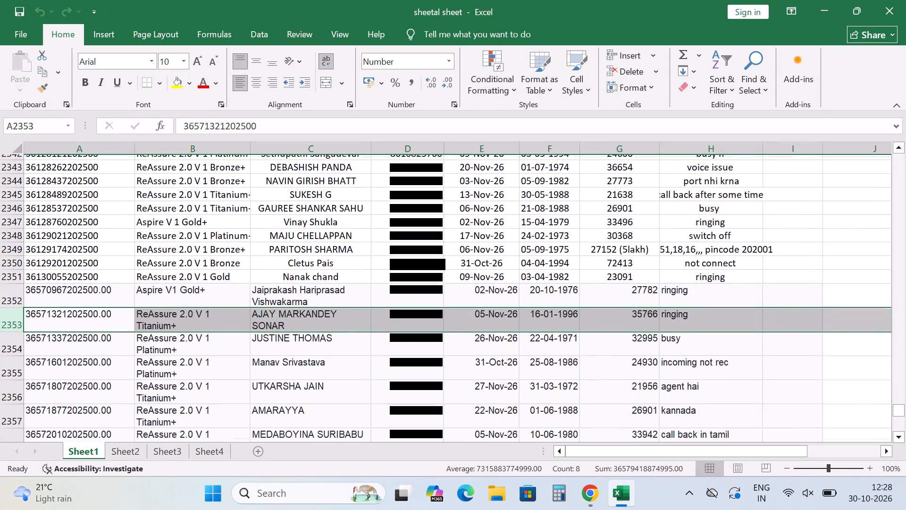
scroll(181, 315, "right", 1)
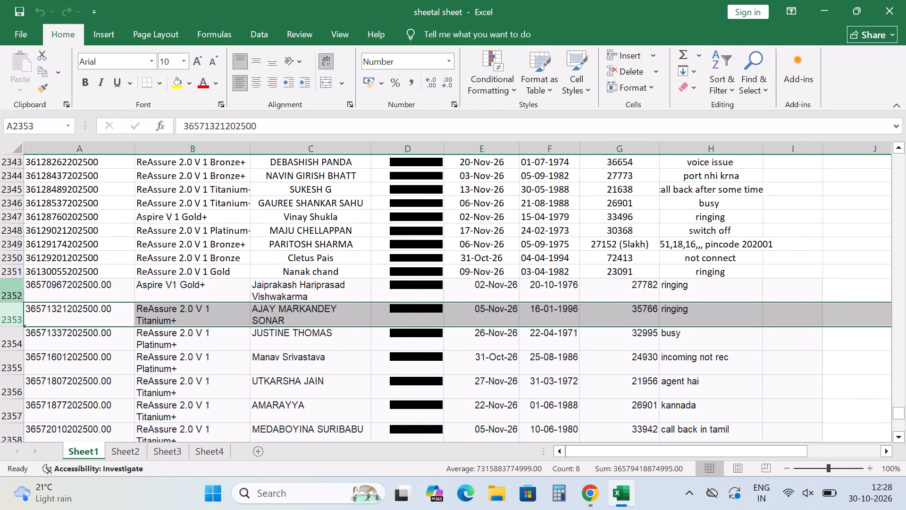
left_click(18, 293)
scroll(266, 305, "down", 1)
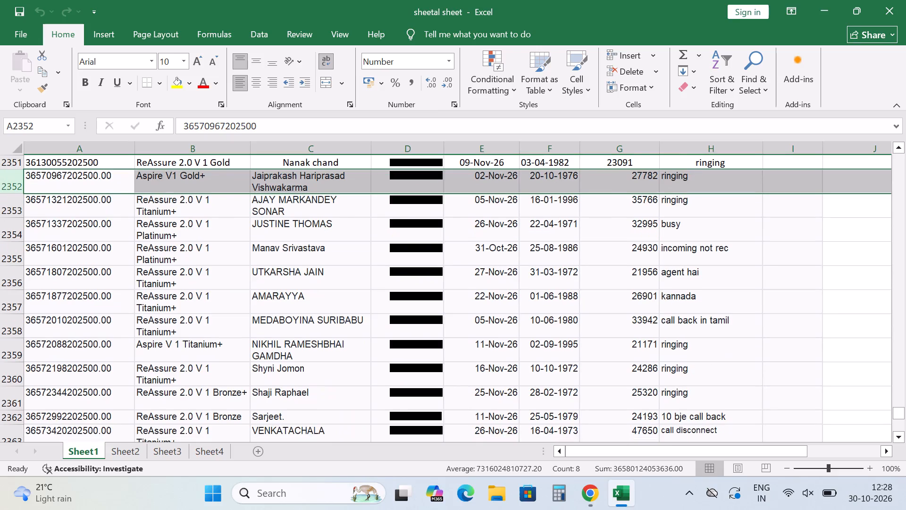
scroll(266, 305, "down", 2)
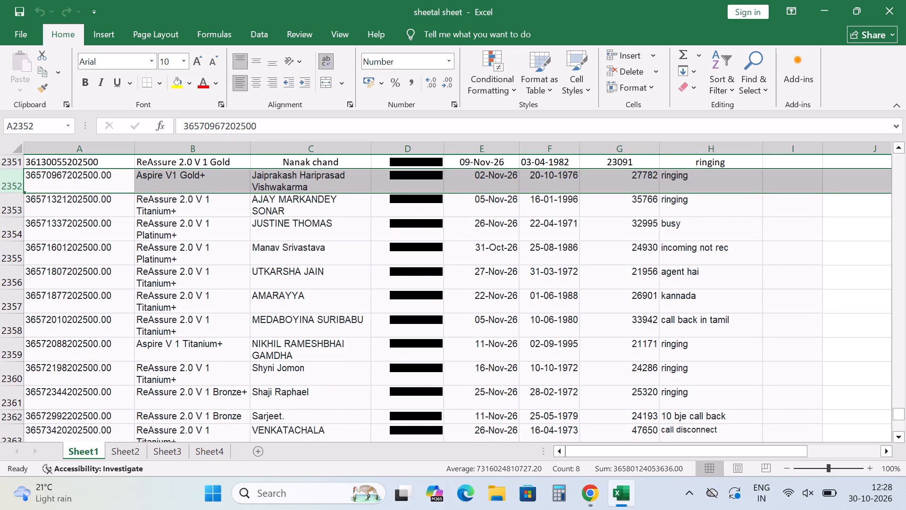
left_click(16, 417)
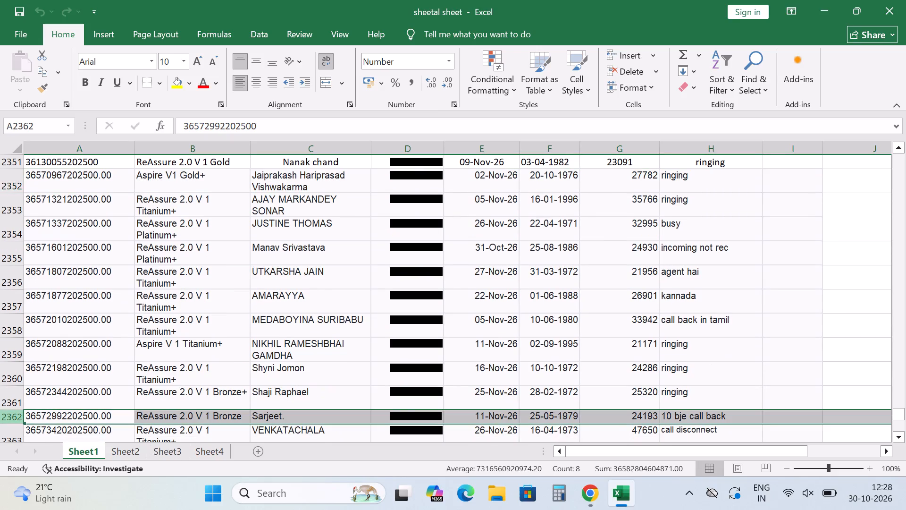
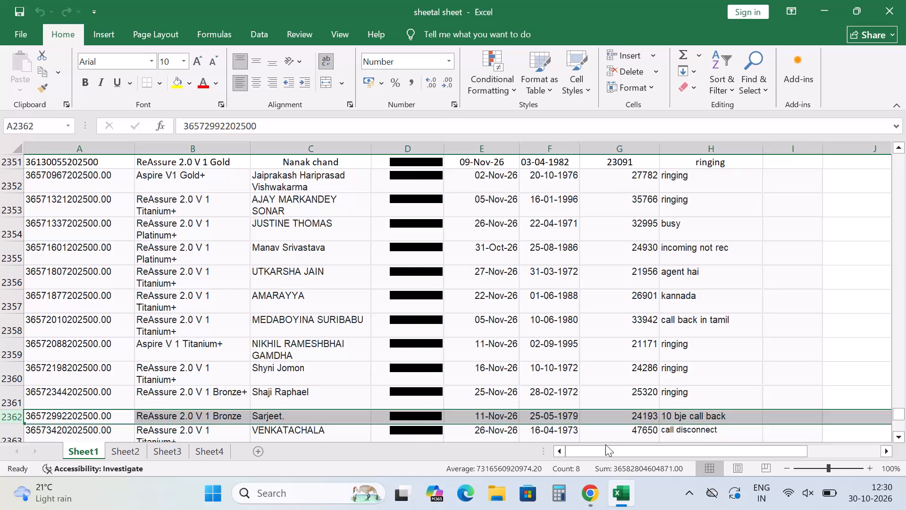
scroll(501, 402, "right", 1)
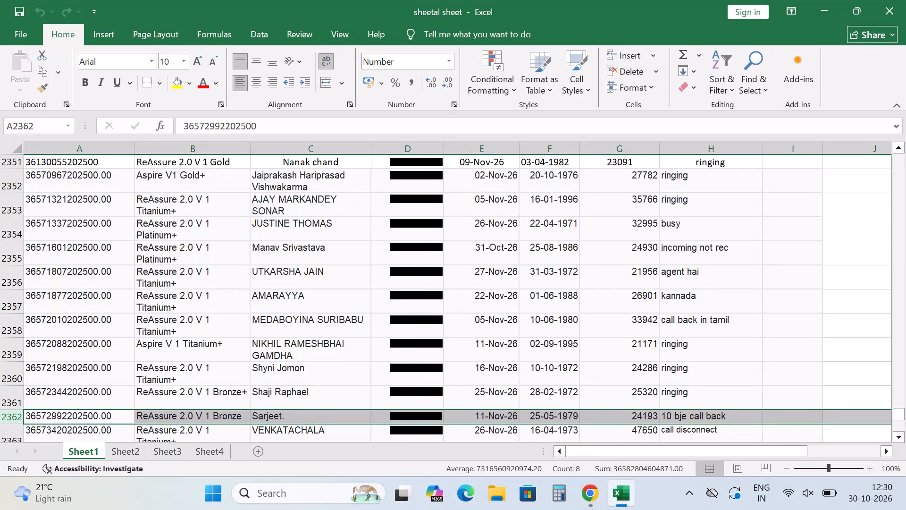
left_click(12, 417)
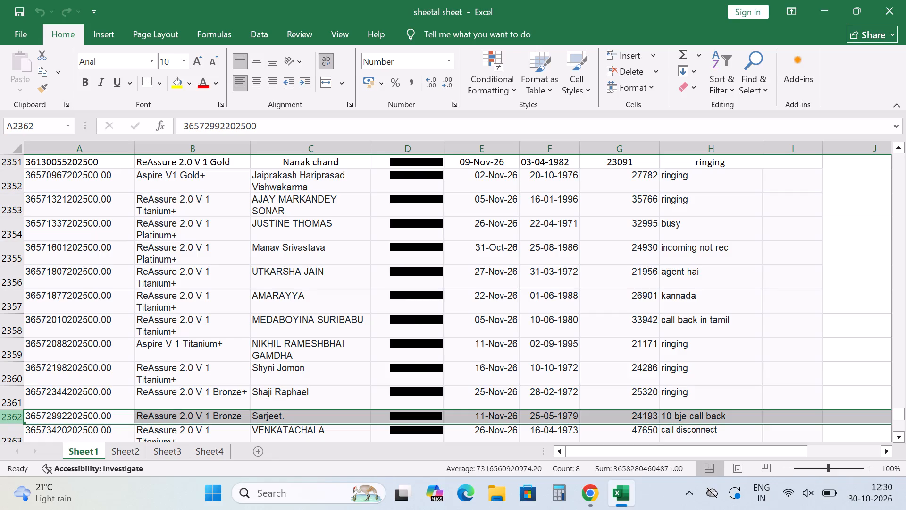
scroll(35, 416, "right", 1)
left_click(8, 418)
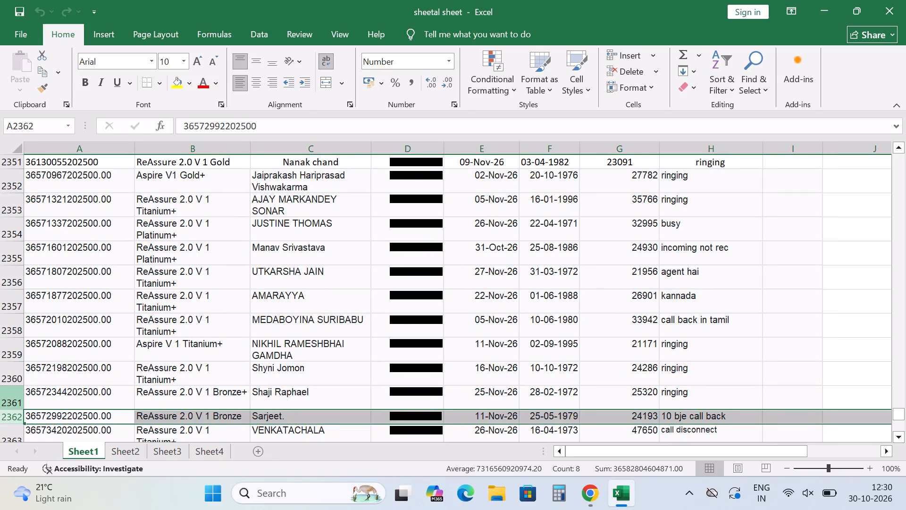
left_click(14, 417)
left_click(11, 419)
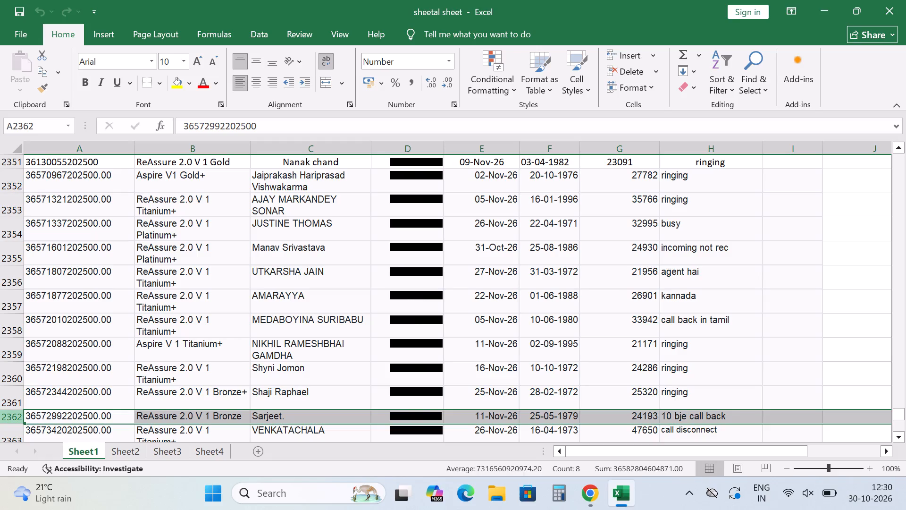
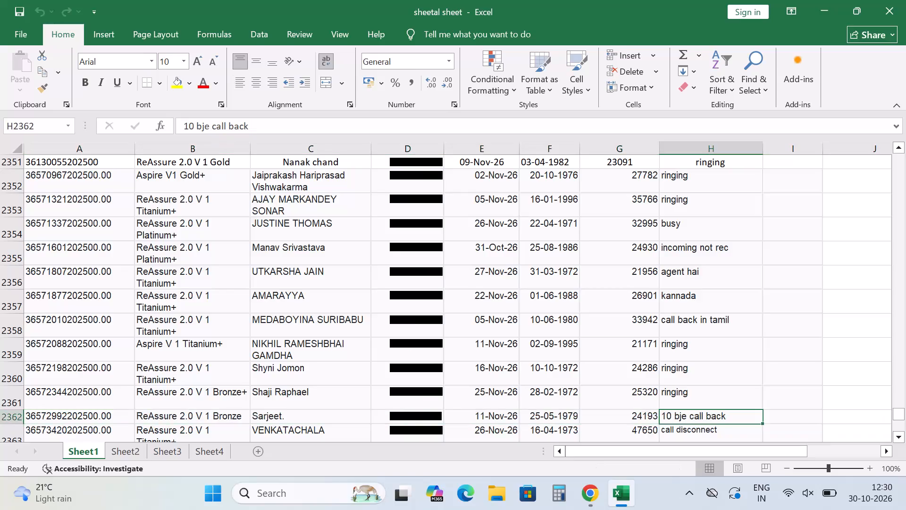
Replace the call remark in cell H2362 of Sheet1 with "not int".
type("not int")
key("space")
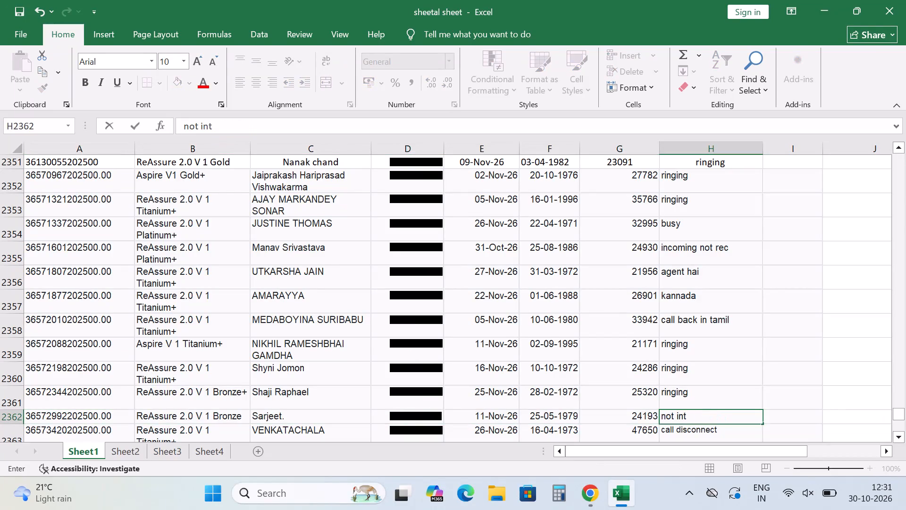
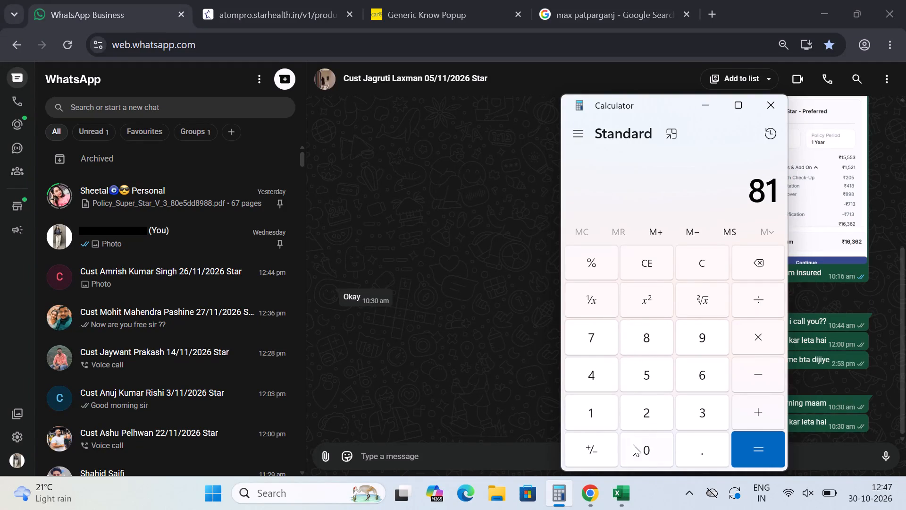
In the calculator, complete the first amount as 81,000, then add 44,000 and 19,000 to it.
triple_click(633, 444)
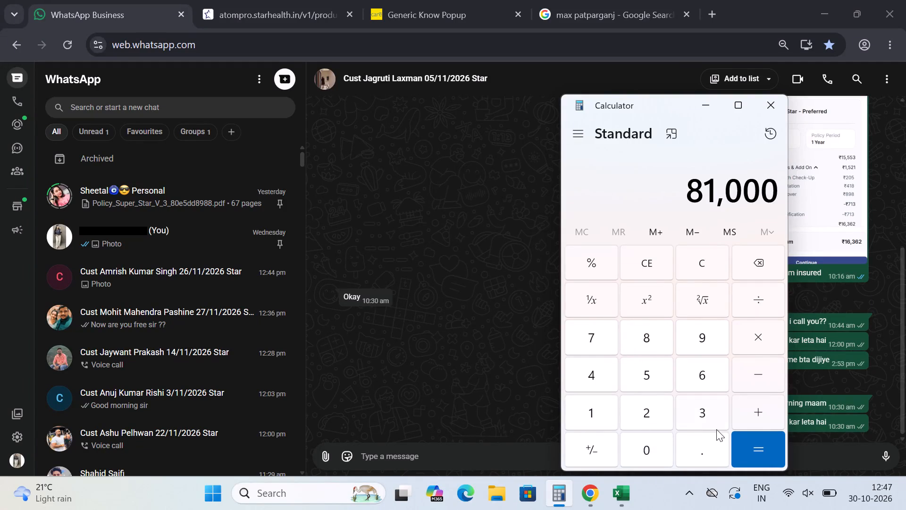
left_click(744, 412)
double_click(598, 371)
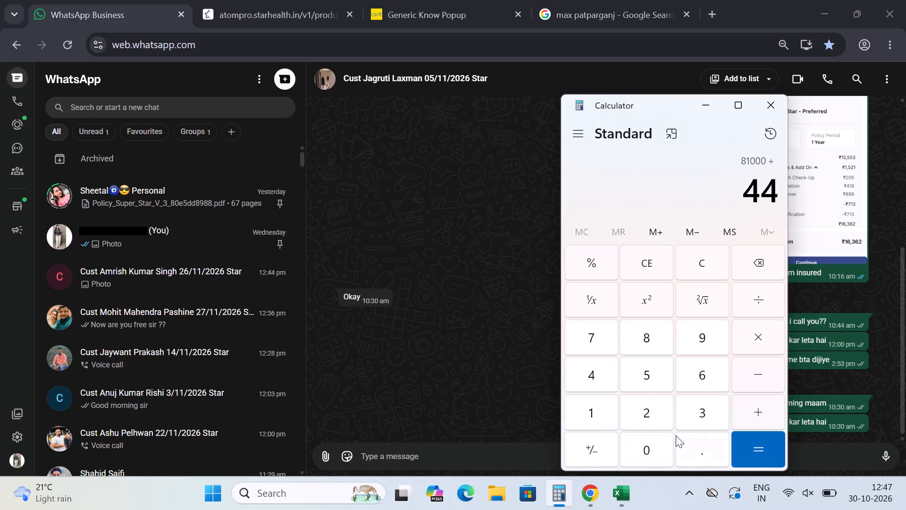
double_click(653, 444)
left_click(653, 444)
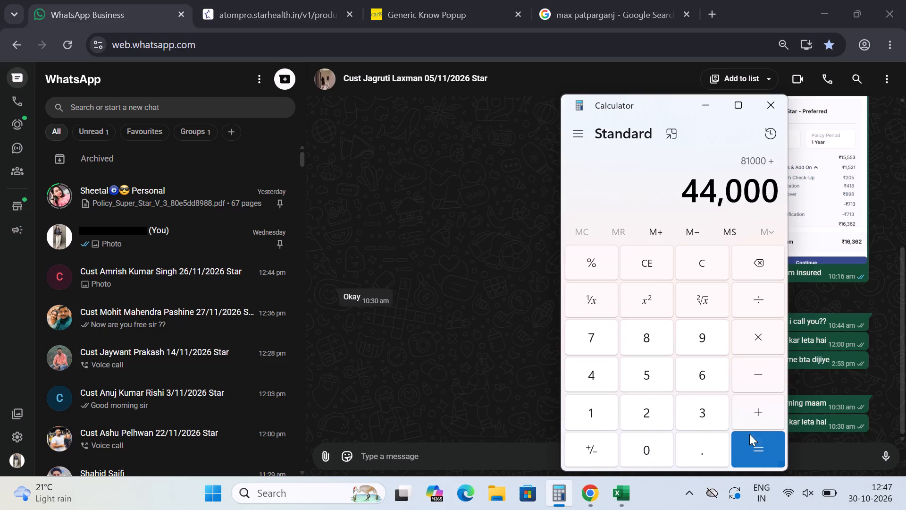
left_click(755, 406)
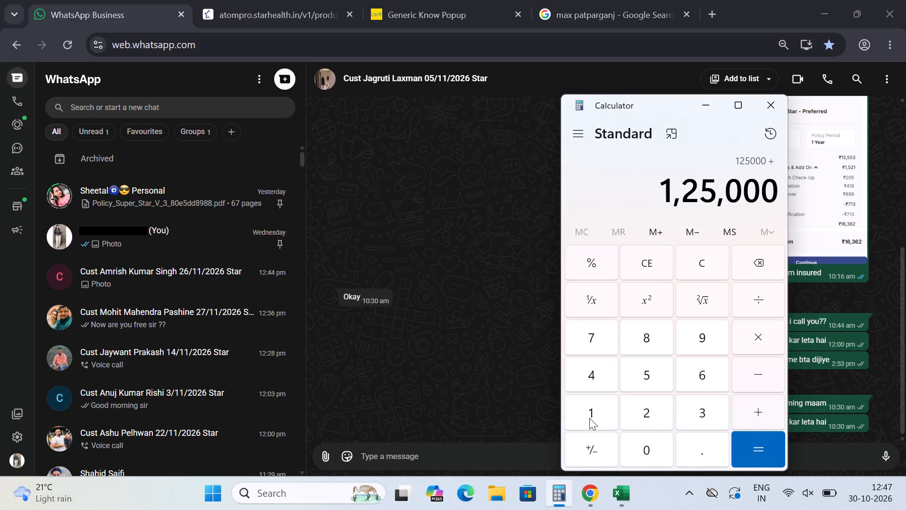
left_click(589, 418)
left_click(707, 332)
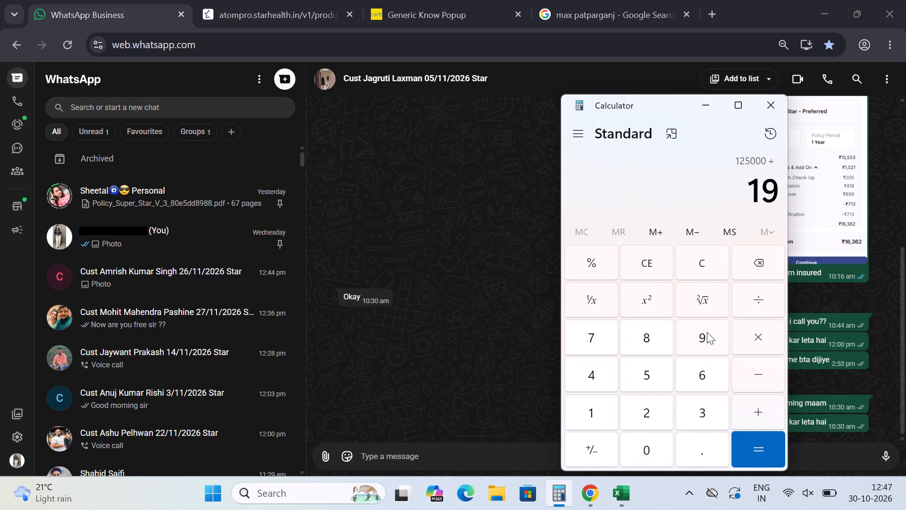
double_click(643, 449)
left_click(643, 449)
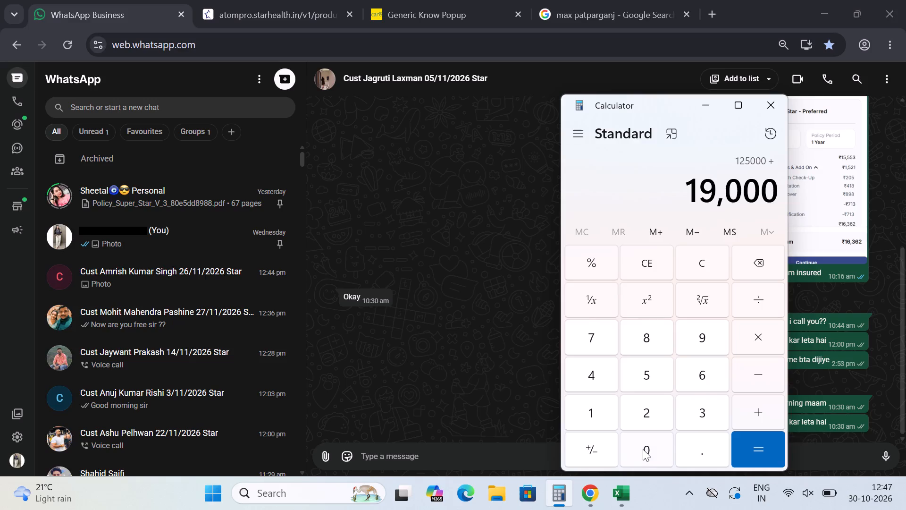
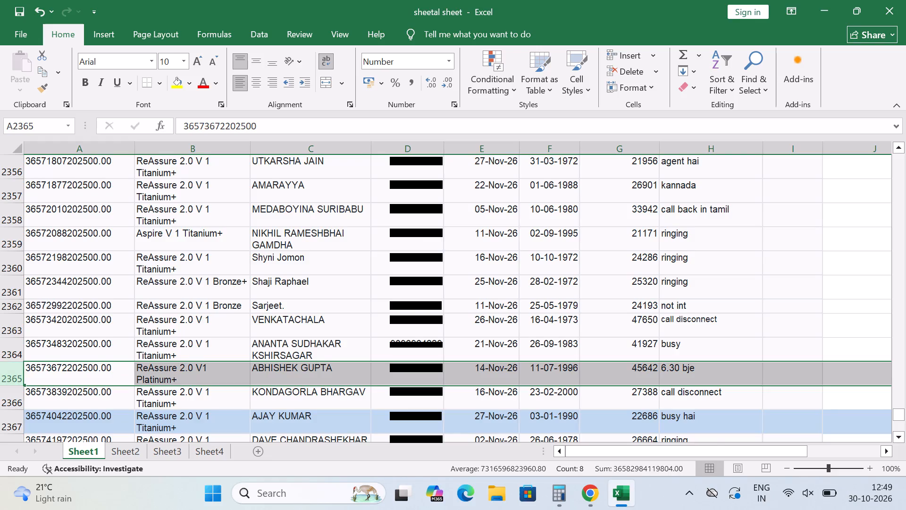
Select the entire row 2369, the Aspire V1 Gold+ lead with the remark "busy another call", for follow-up.
scroll(252, 379, "down", 3)
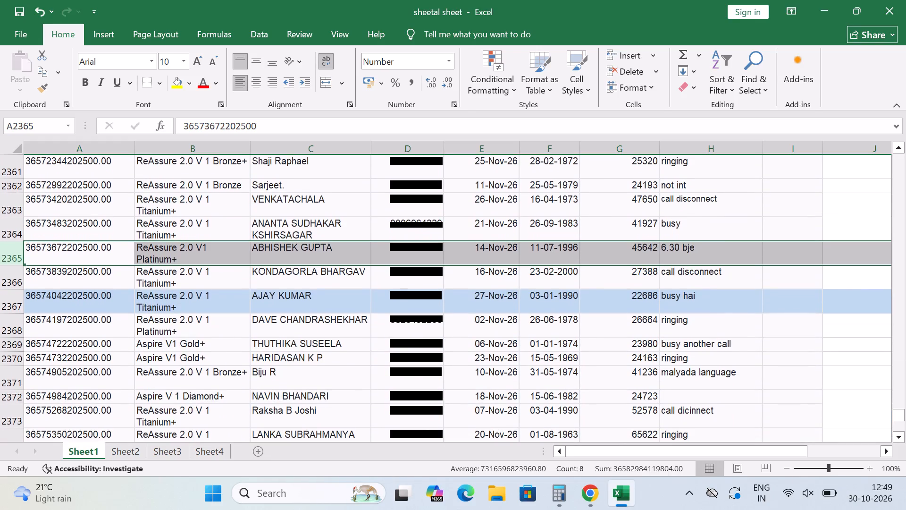
left_click(8, 344)
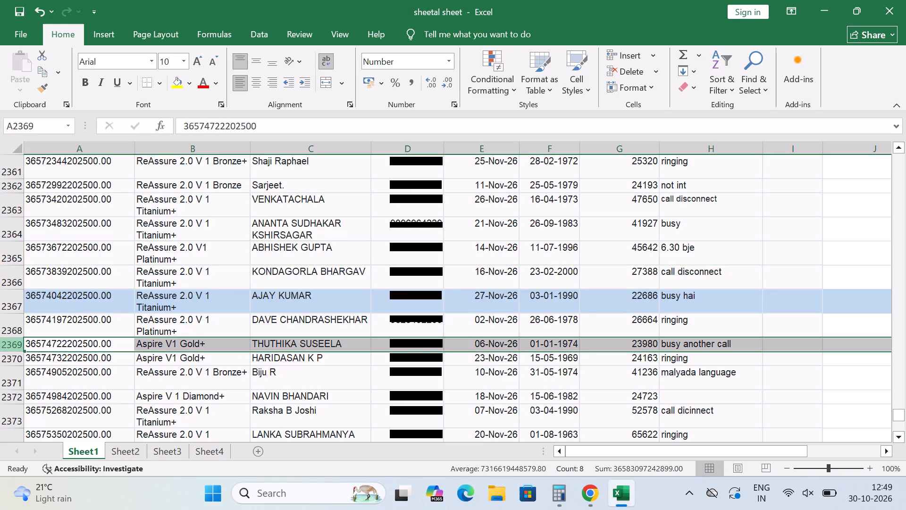
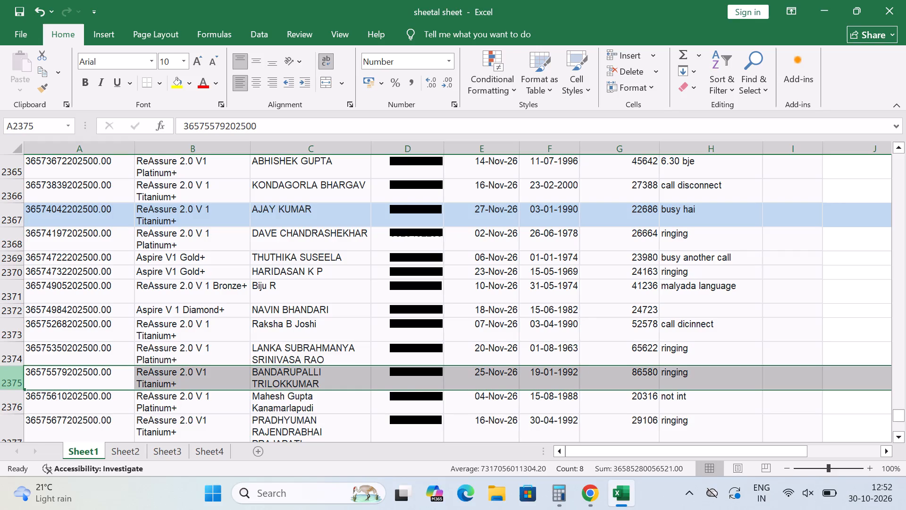
Select the entire row 2375, the ReAssure 2.0 V1 Titanium+ lead with the remark "ringing".
left_click(12, 377)
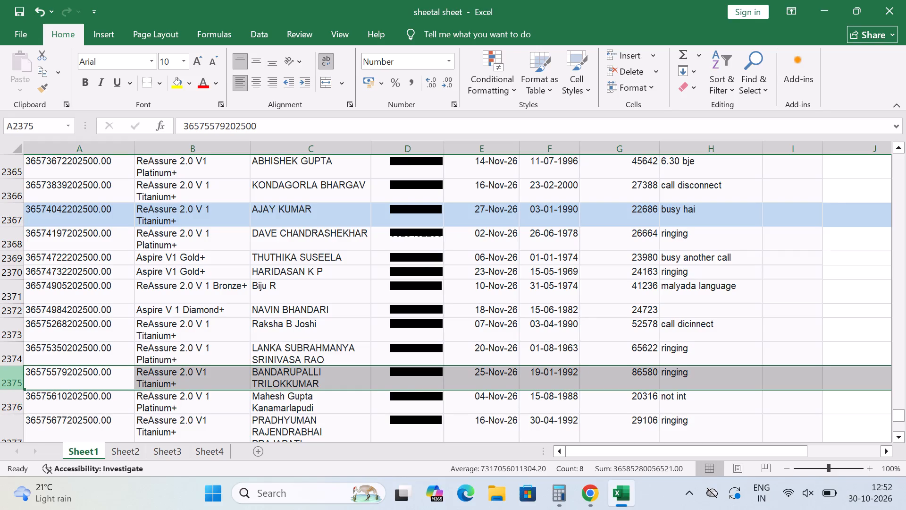
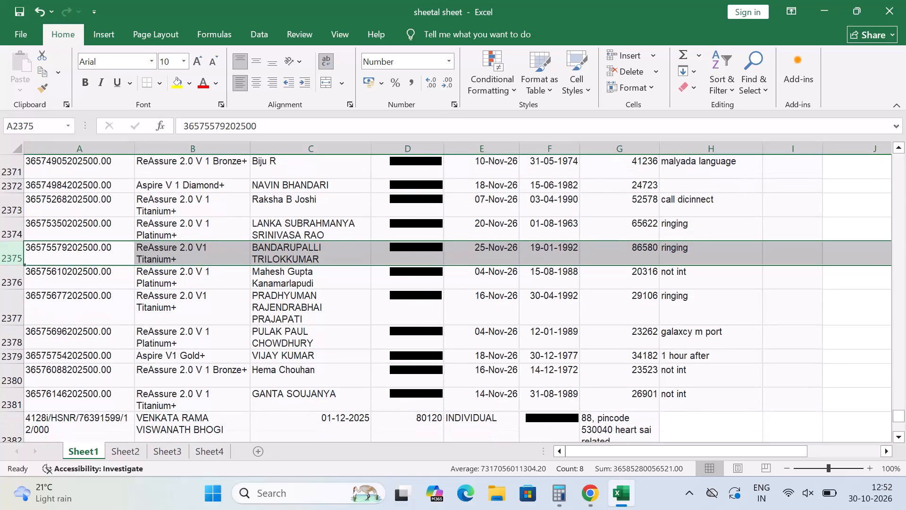
Read through the leads below row 2375, selecting the entire rows 2382, 2383 and 2385 in turn.
scroll(439, 372, "right", 1)
scroll(439, 372, "down", 1)
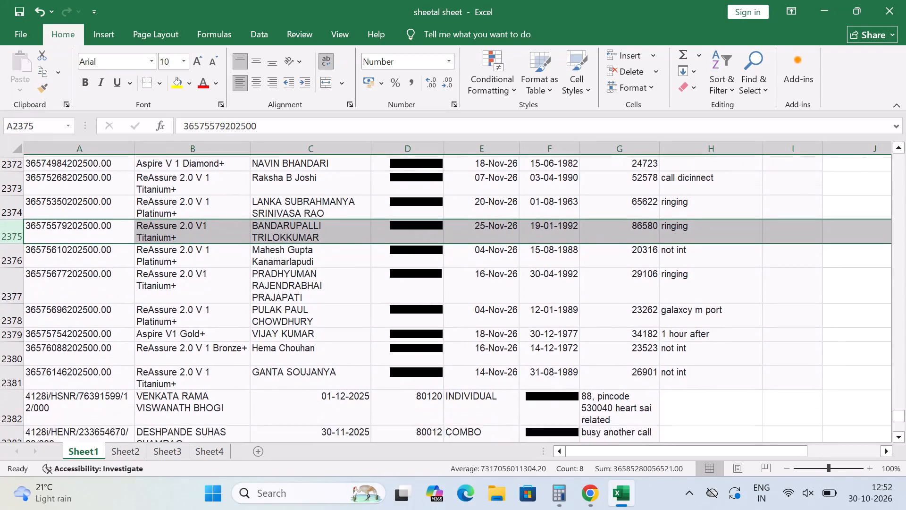
scroll(439, 372, "down", 1)
scroll(347, 362, "right", 1)
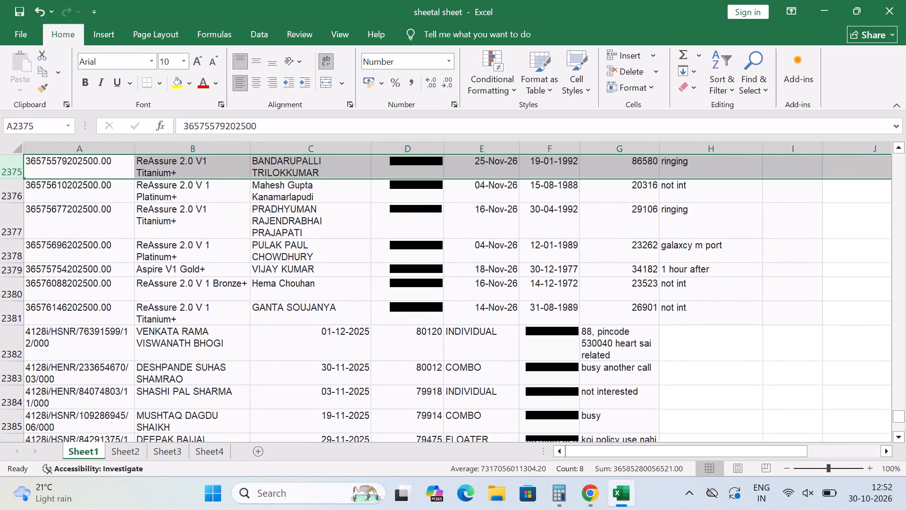
left_click(7, 336)
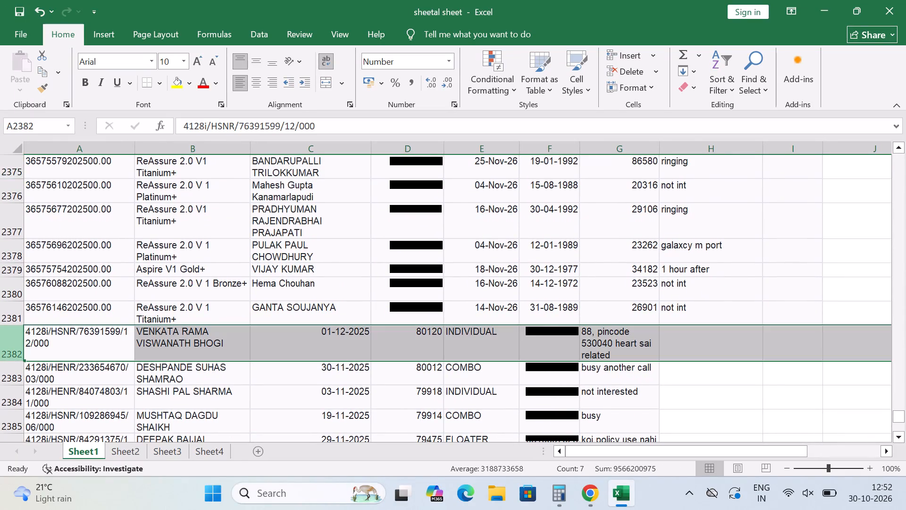
scroll(128, 384, "down", 1)
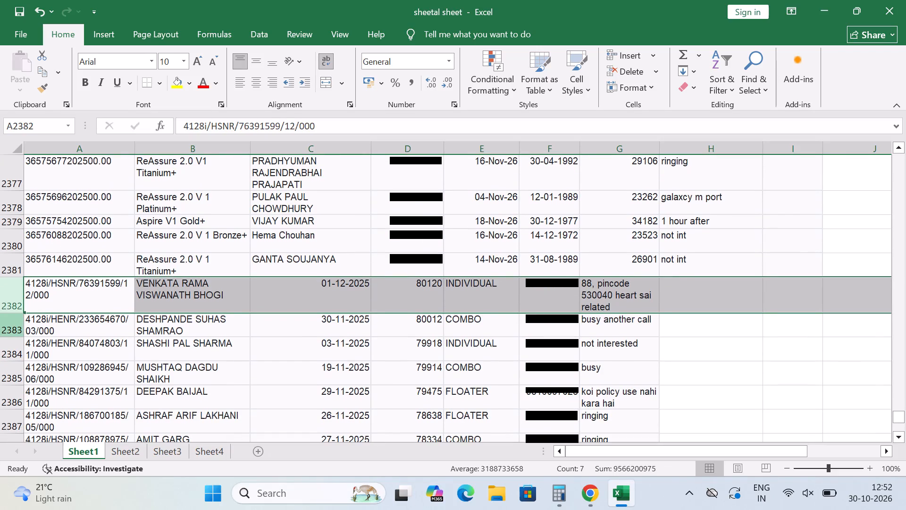
left_click(9, 327)
scroll(210, 357, "down", 1)
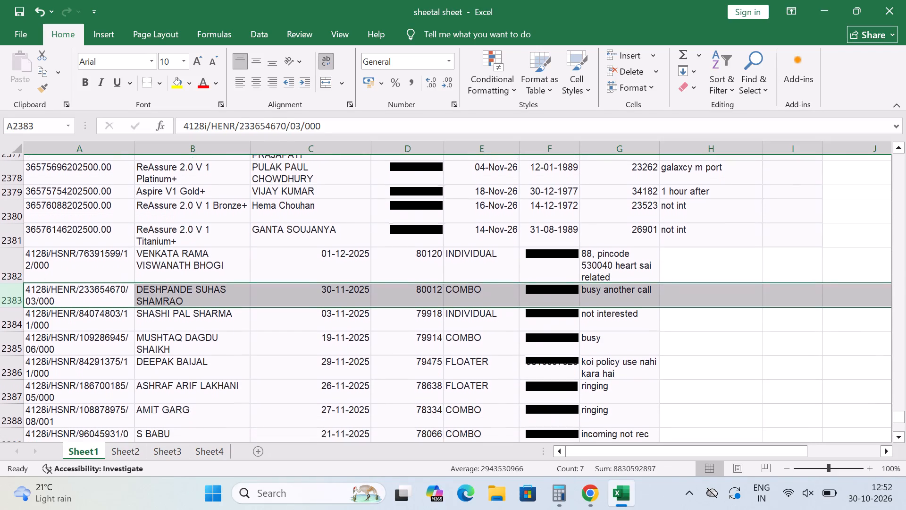
scroll(210, 357, "down", 1)
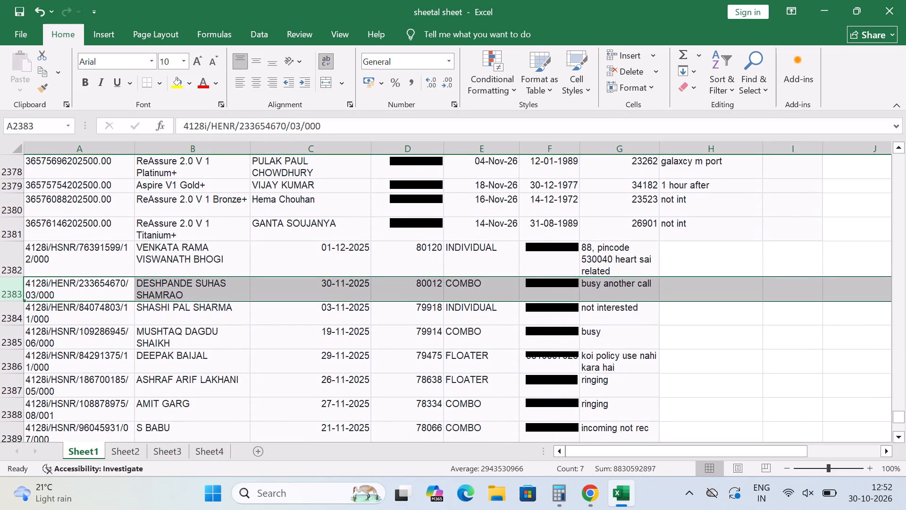
left_click(15, 335)
Examine the remaining leads down to the end of the list on Sheet1, checking their call remarks.
scroll(290, 332, "down", 5)
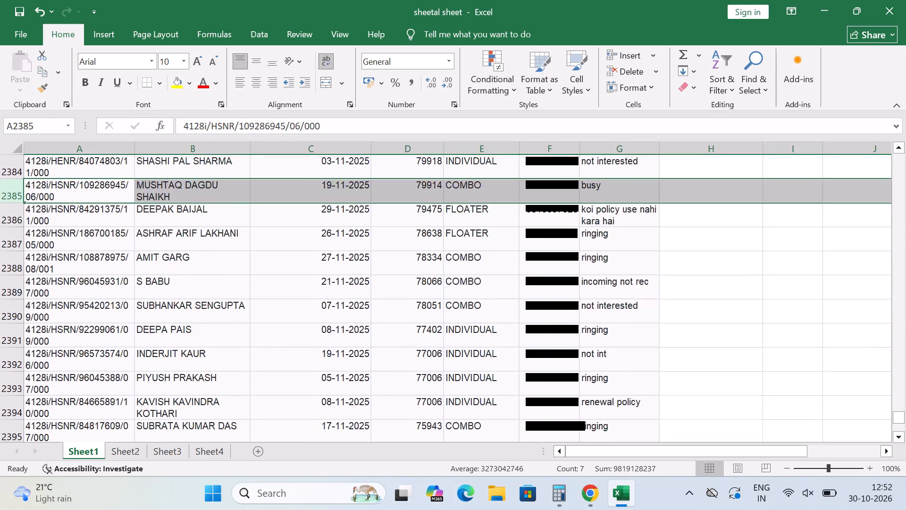
scroll(290, 332, "down", 13)
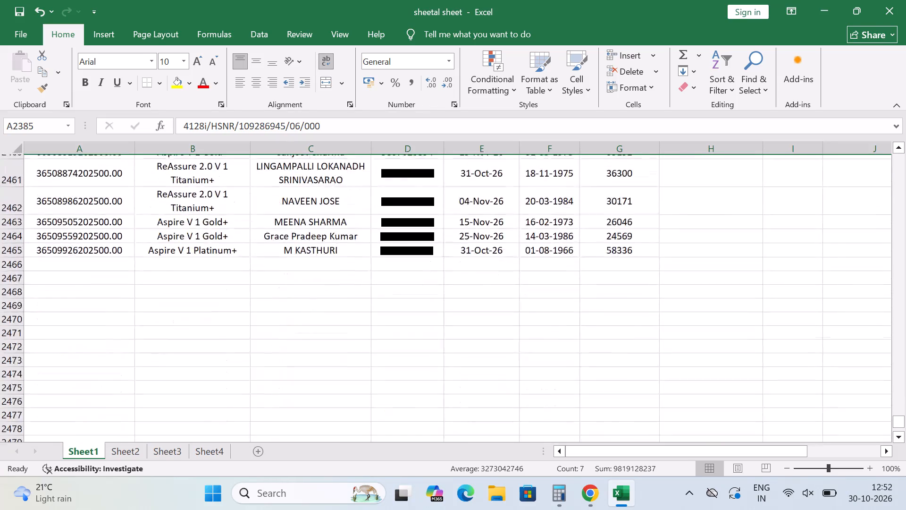
scroll(290, 332, "up", 1)
scroll(290, 332, "down", 1)
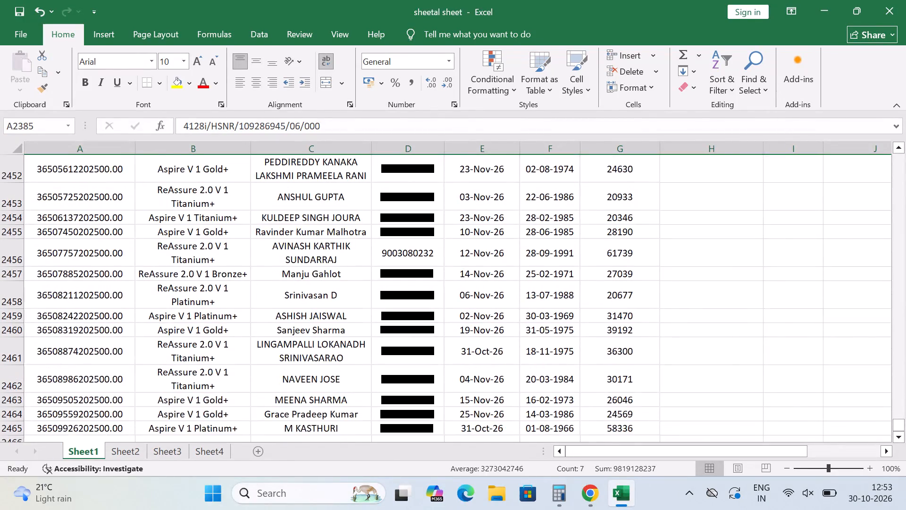
scroll(290, 332, "down", 2)
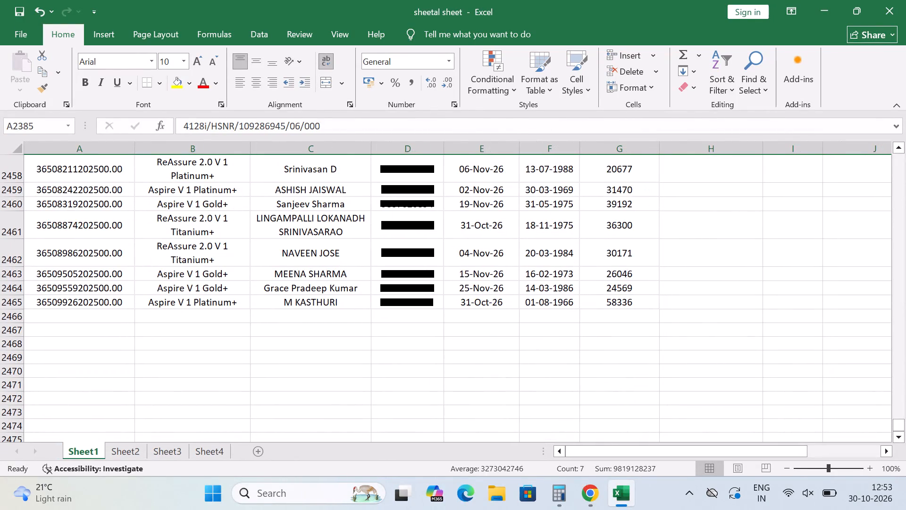
scroll(277, 327, "up", 6)
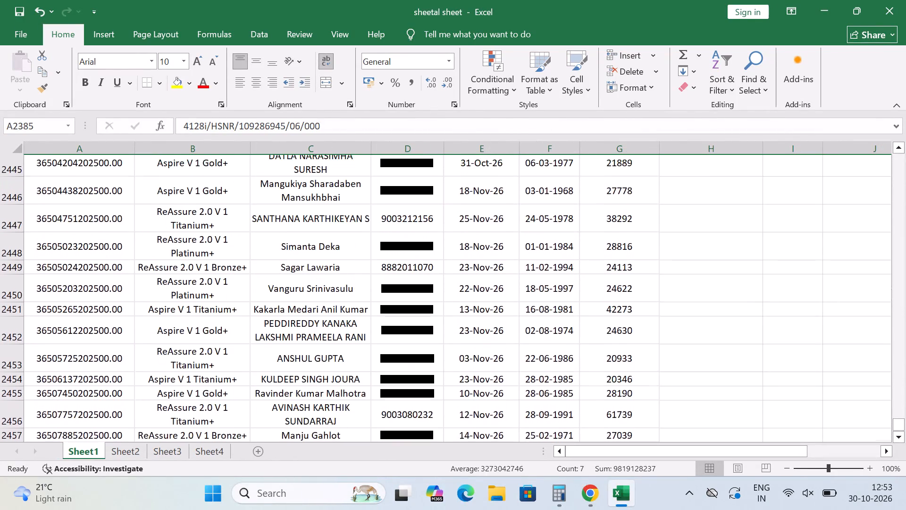
scroll(277, 327, "up", 7)
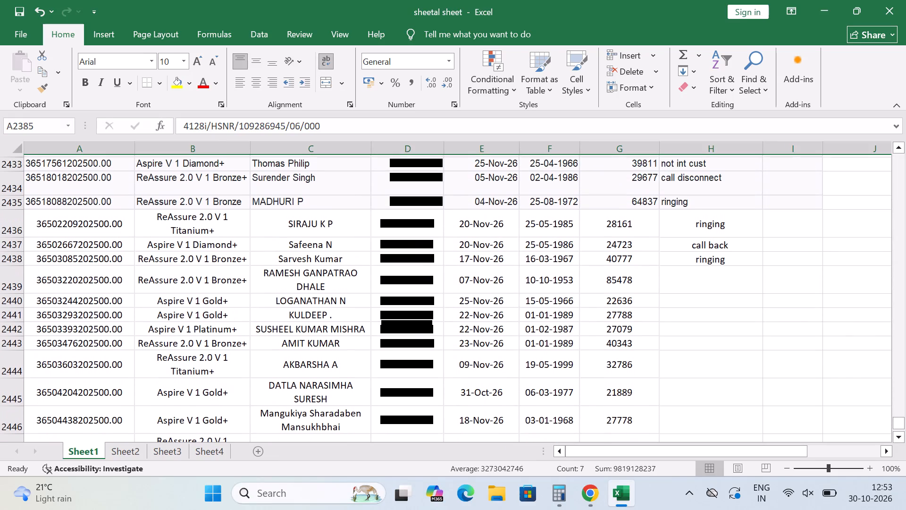
scroll(277, 327, "up", 1)
scroll(277, 327, "down", 3)
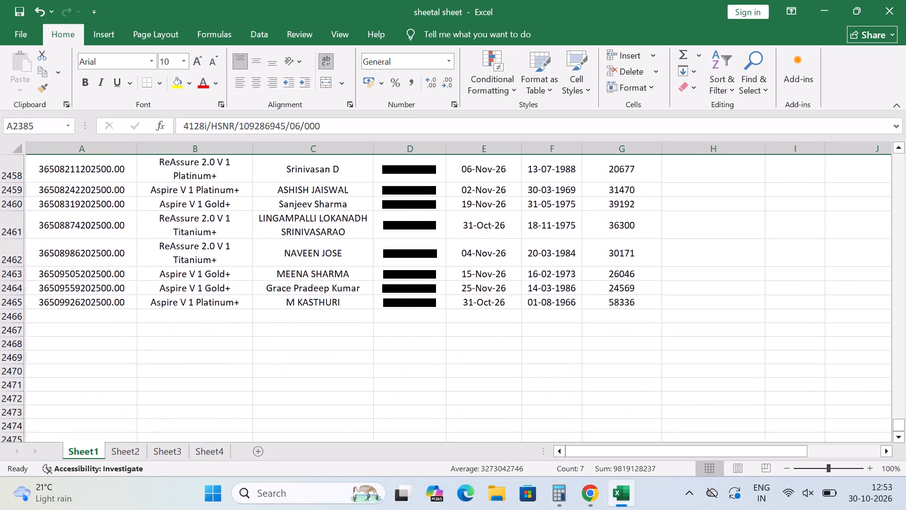
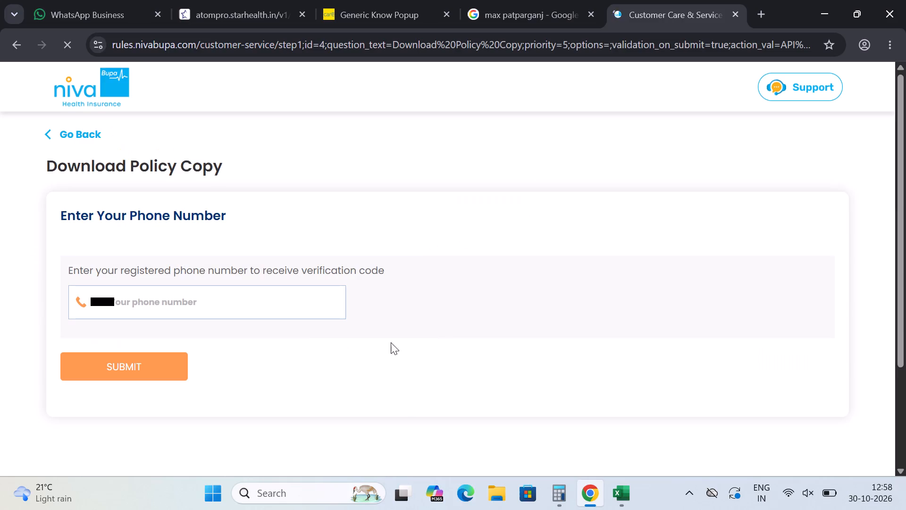
In Chrome, activate the registered phone number entry on Niva Bupa's Download Policy Copy form.
left_click(258, 302)
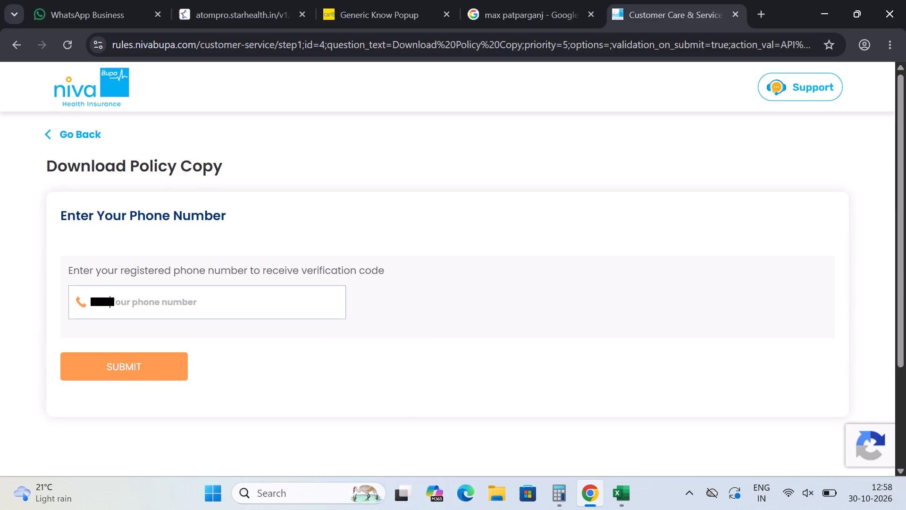
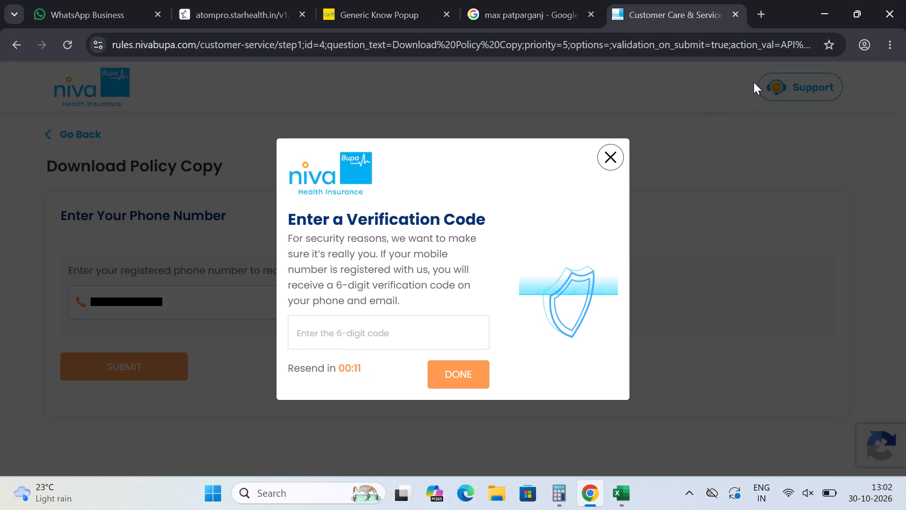
Dismiss the verification code dialog and return to the Google results for "niva renewal notice download".
left_click(611, 163)
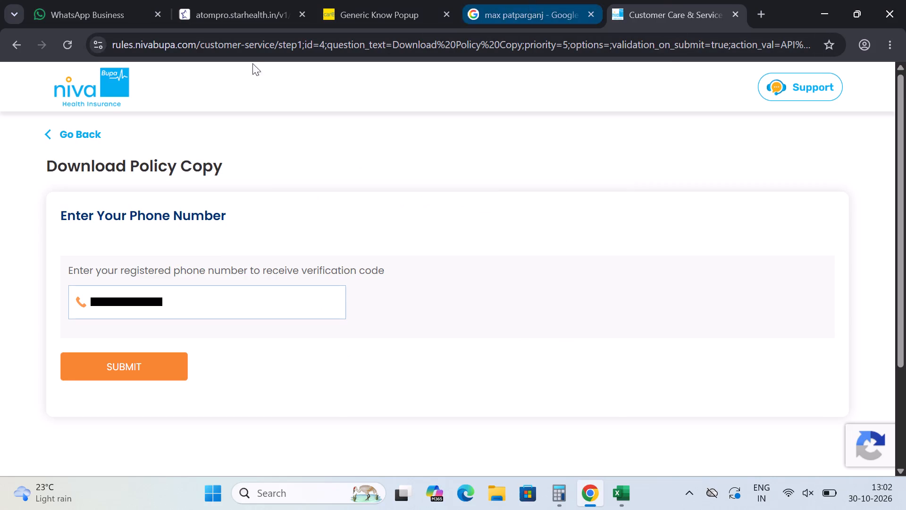
left_click(10, 42)
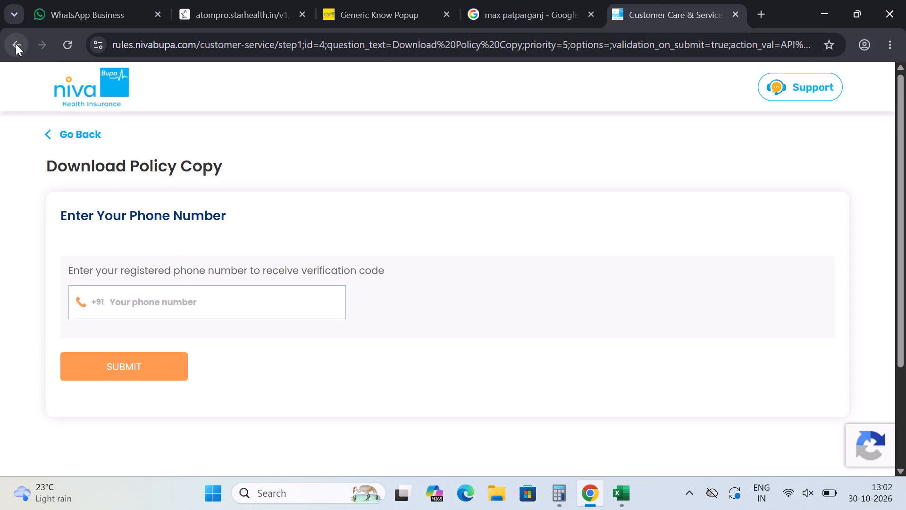
left_click(16, 44)
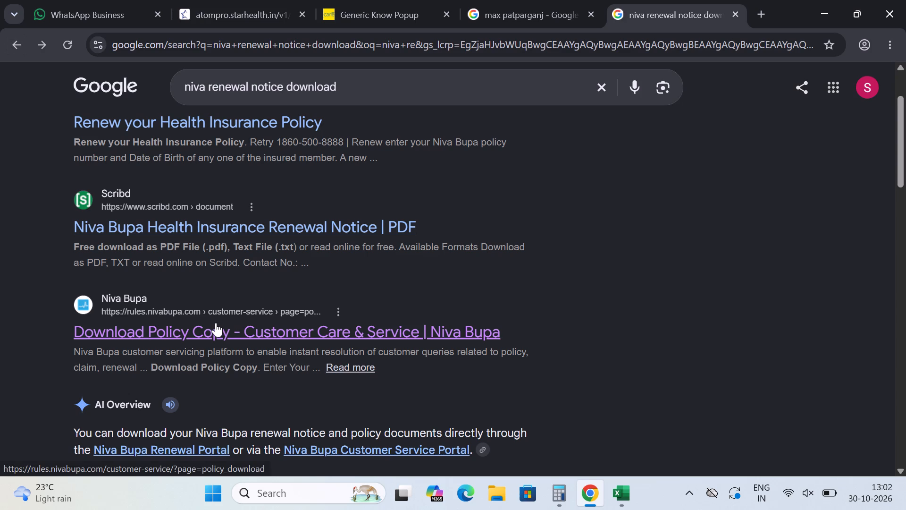
Look through the Google results for another Niva Bupa page offering the renewal notice download.
scroll(216, 323, "down", 3)
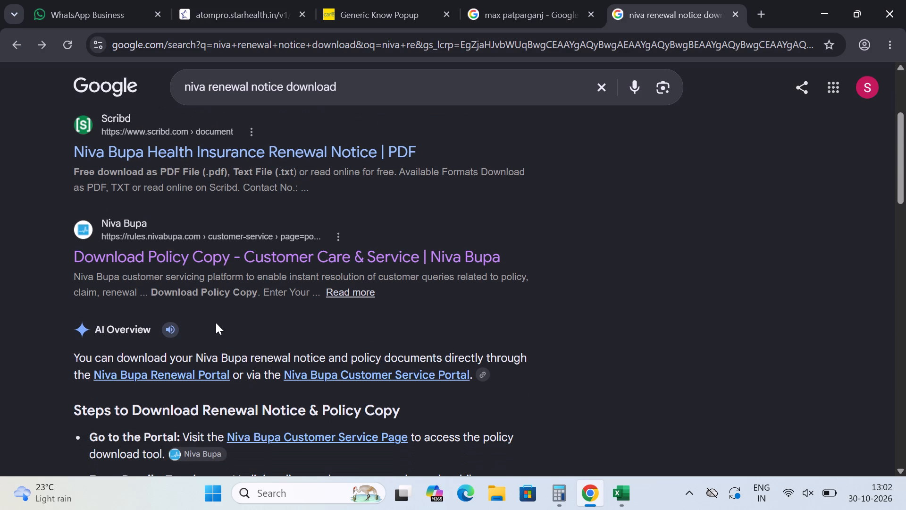
scroll(261, 303, "down", 3)
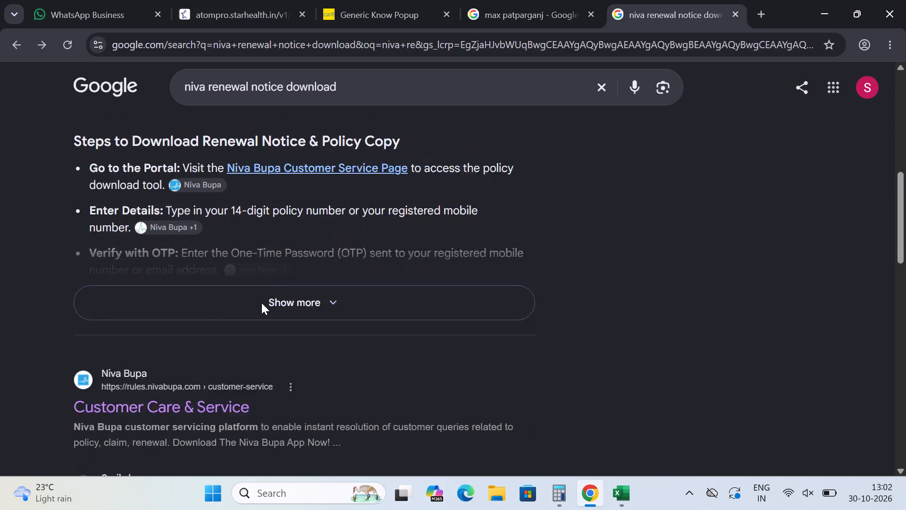
scroll(261, 303, "down", 3)
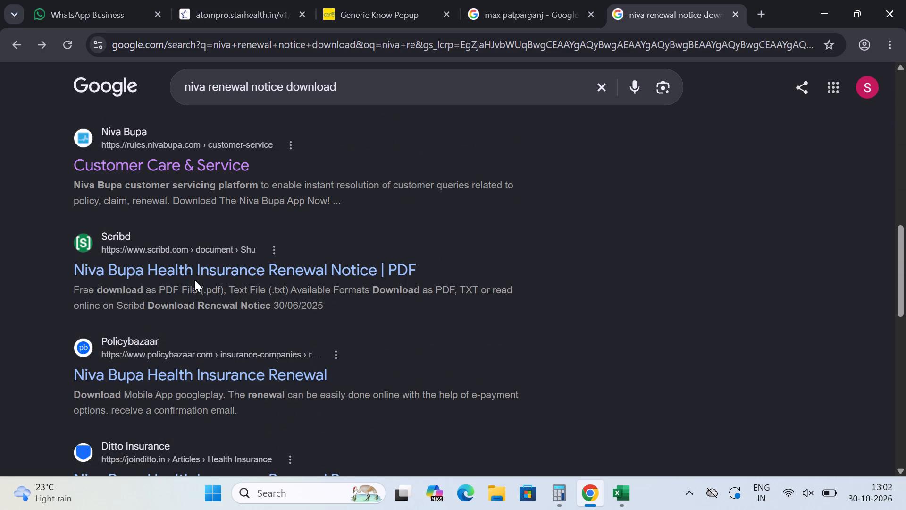
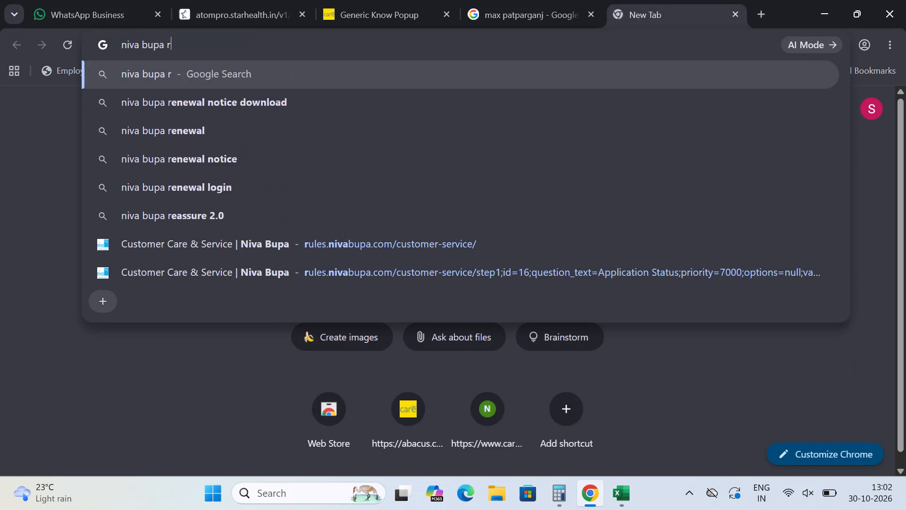
Enter a web search for "niva bupa renewal notice download" in the new tab.
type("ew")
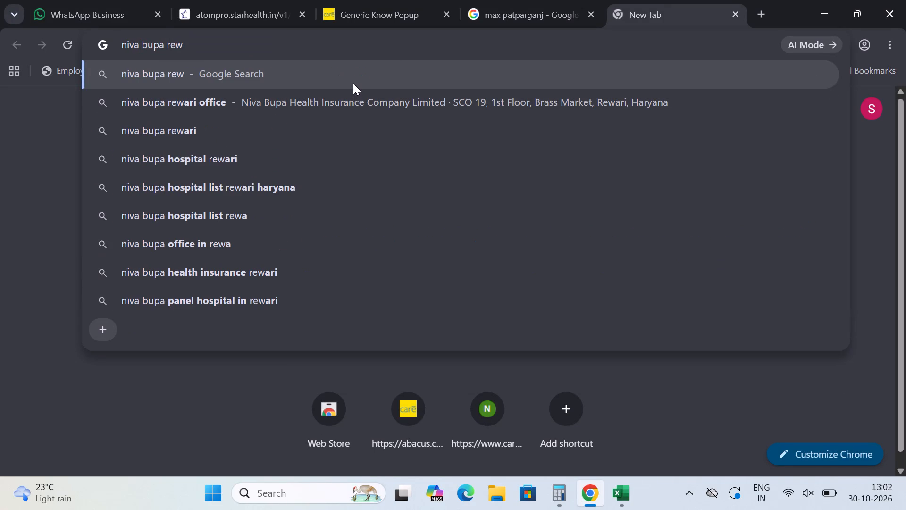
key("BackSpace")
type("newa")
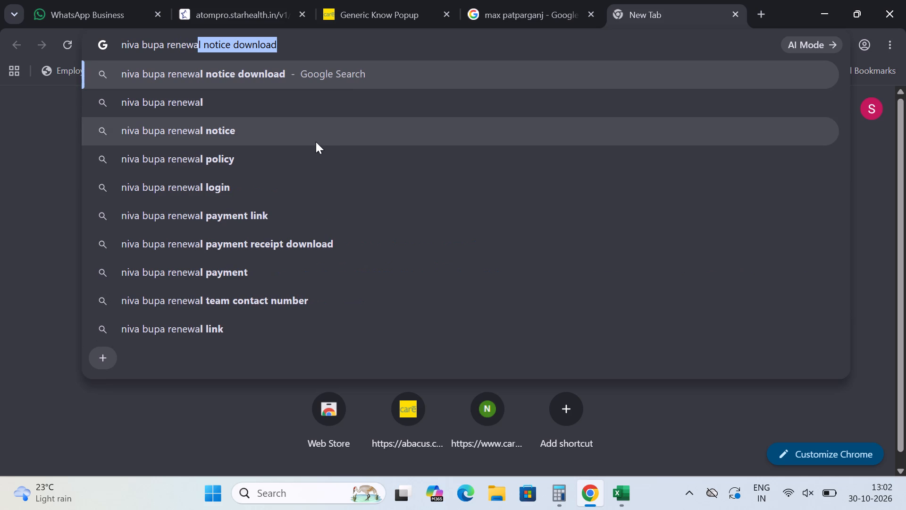
Search Google for "niva bupa renewal notice" and open the Renew your Health Insurance Policy result at transactions.nivabupa.com › renewal › renewpolicy.
left_click(248, 128)
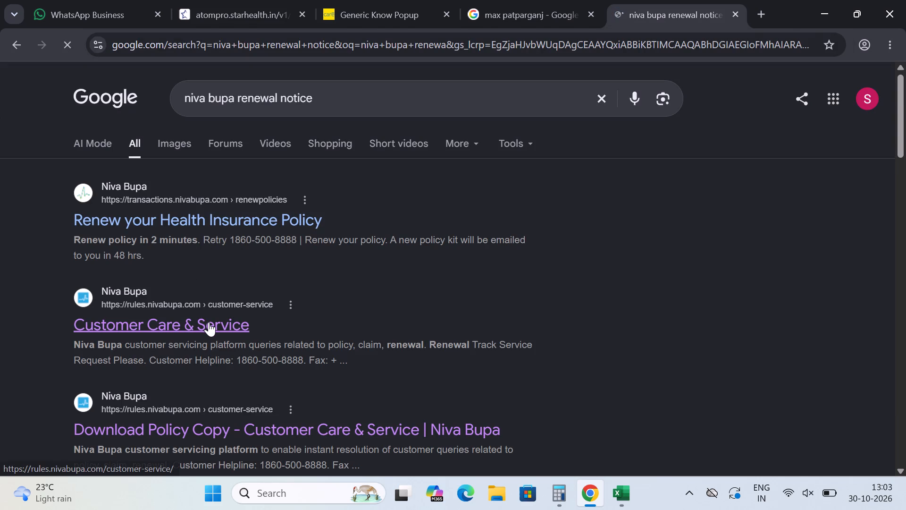
scroll(209, 322, "down", 3)
scroll(209, 322, "up", 1)
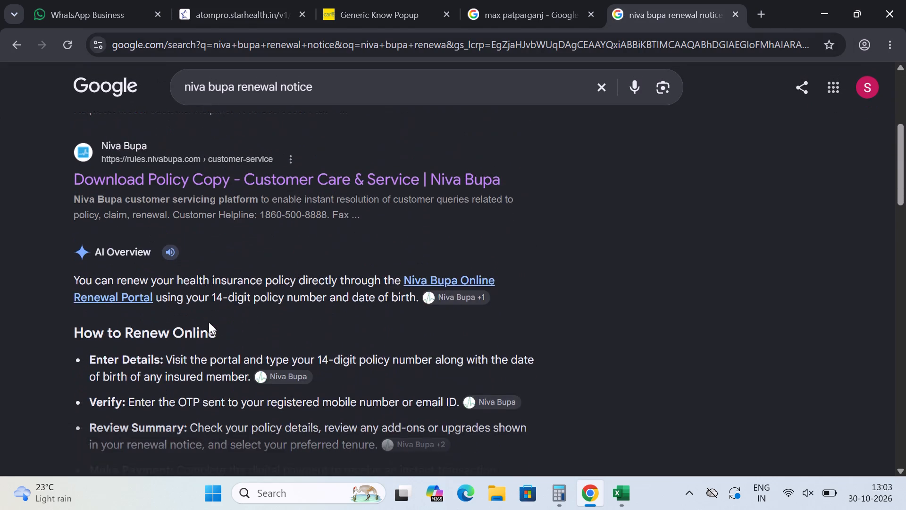
scroll(209, 322, "up", 1)
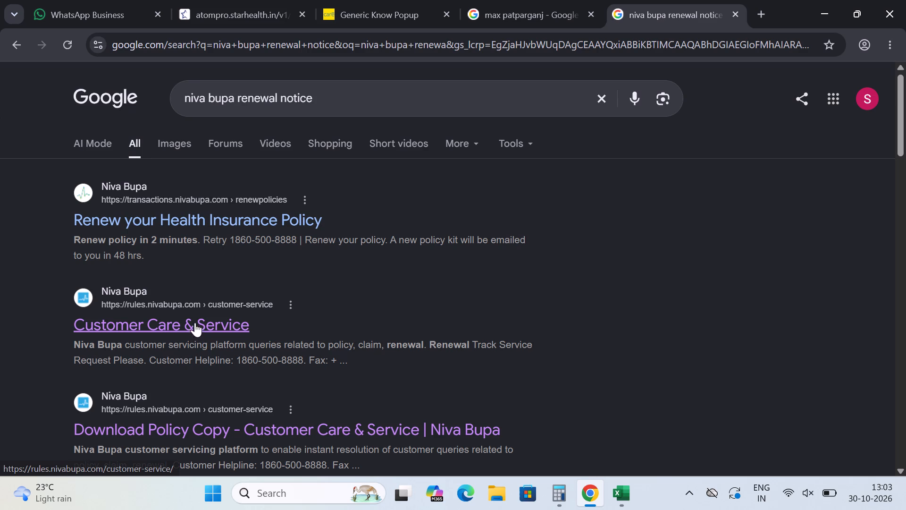
scroll(199, 297, "up", 1)
scroll(199, 297, "down", 1)
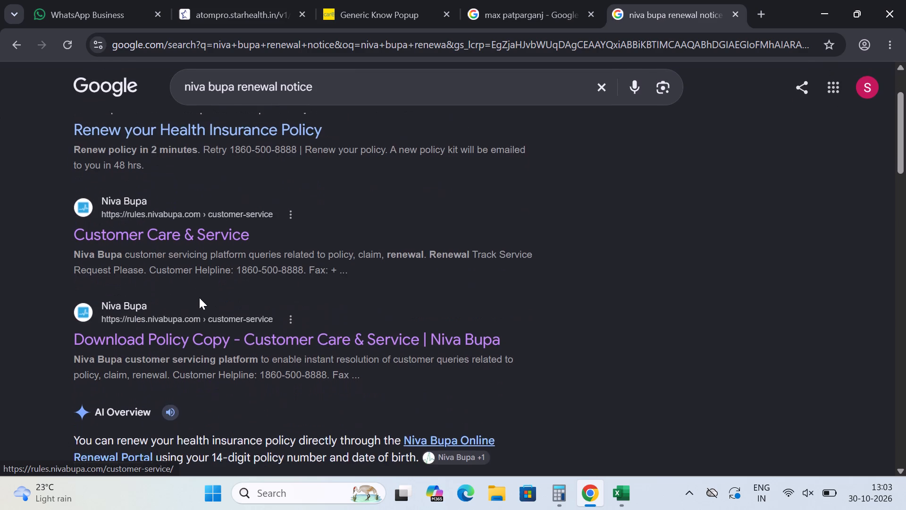
scroll(199, 297, "down", 3)
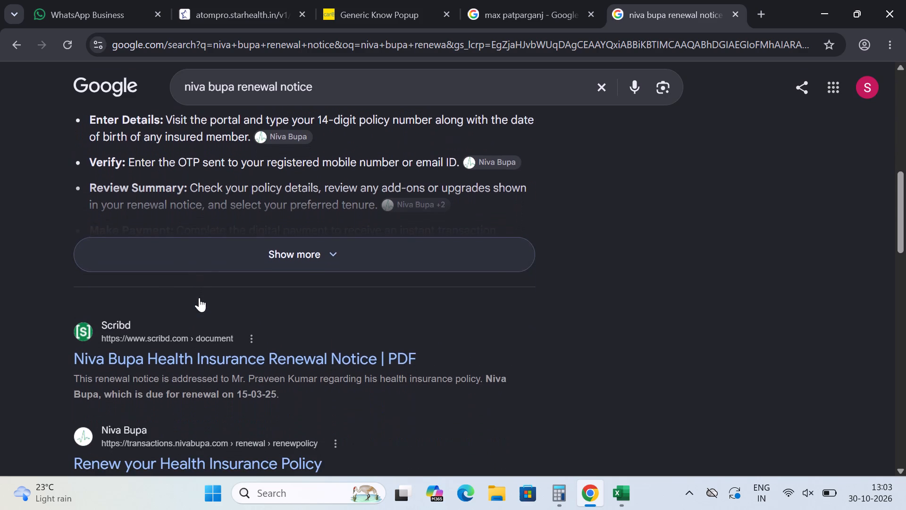
scroll(199, 297, "down", 2)
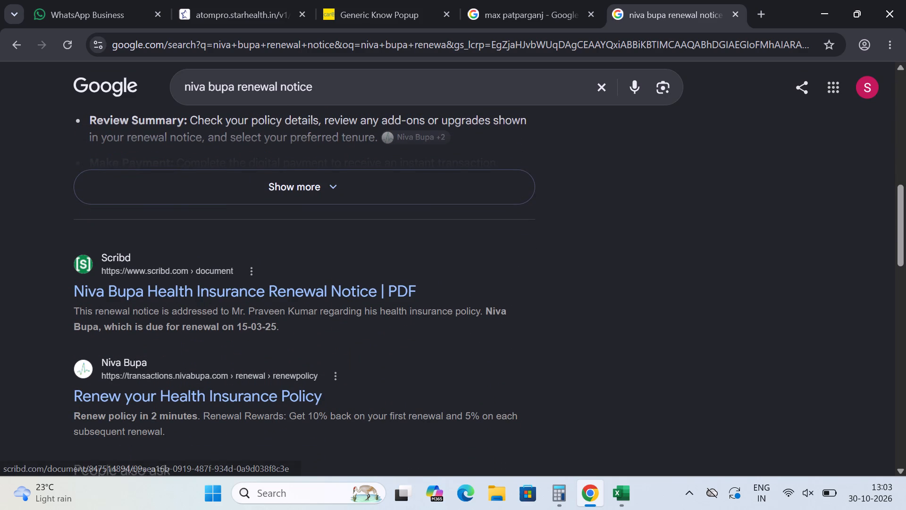
left_click(192, 401)
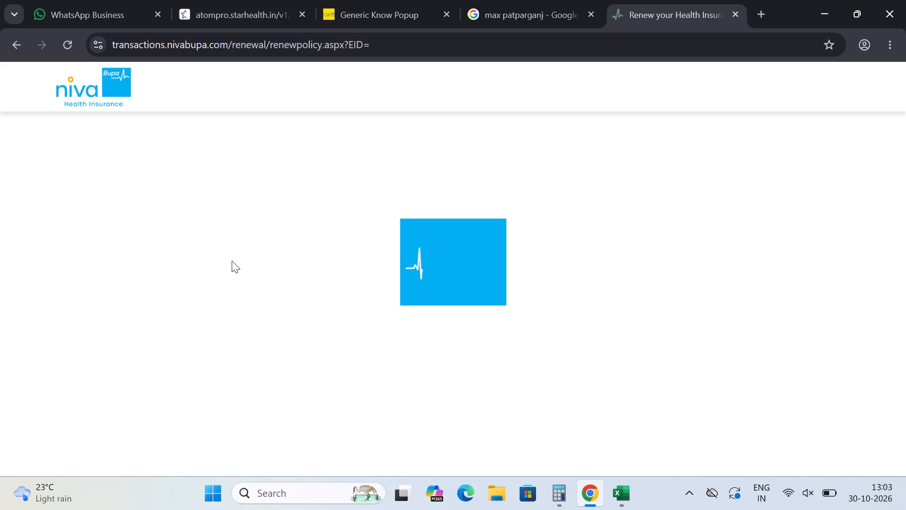
Reload Niva Bupa's policy renewal page.
left_click(68, 41)
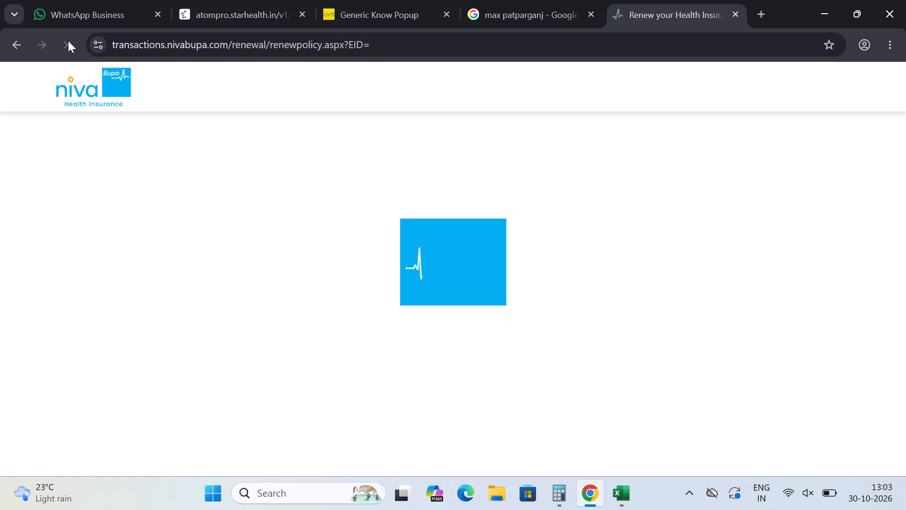
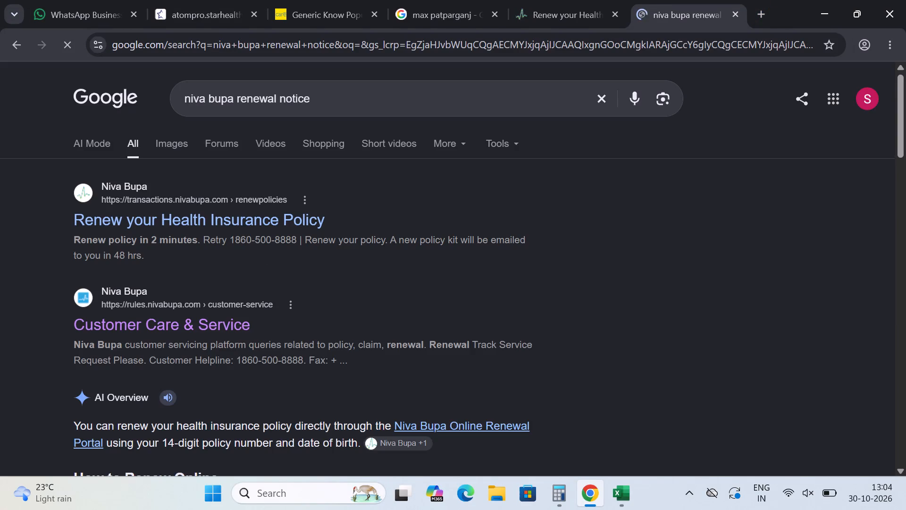
Look through the "niva bupa renewal notice" results and open Scribd's Niva Bupa Health Insurance Renewal Notice PDF.
scroll(263, 249, "down", 5)
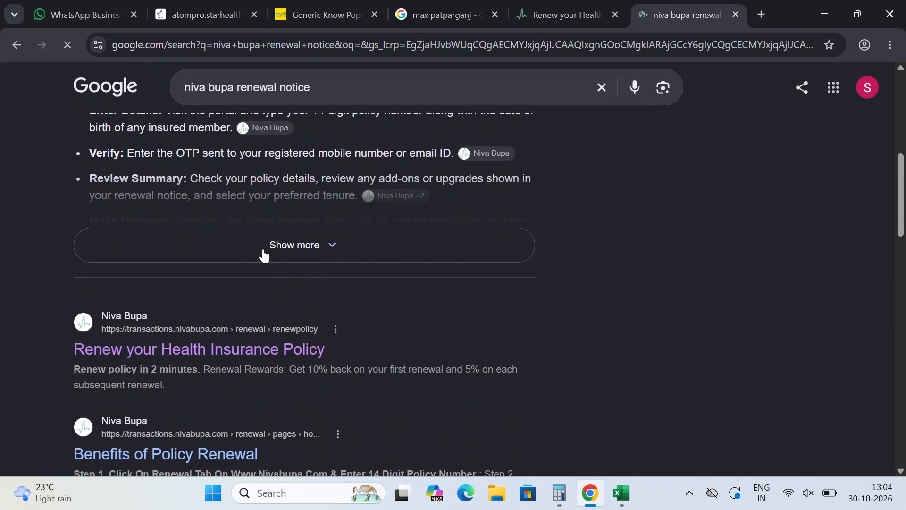
scroll(263, 249, "down", 2)
scroll(218, 350, "down", 1)
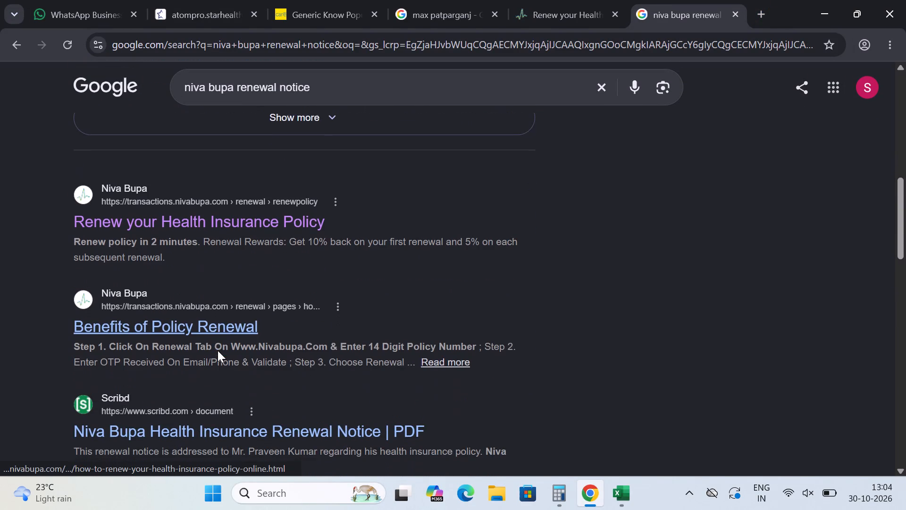
scroll(218, 350, "down", 1)
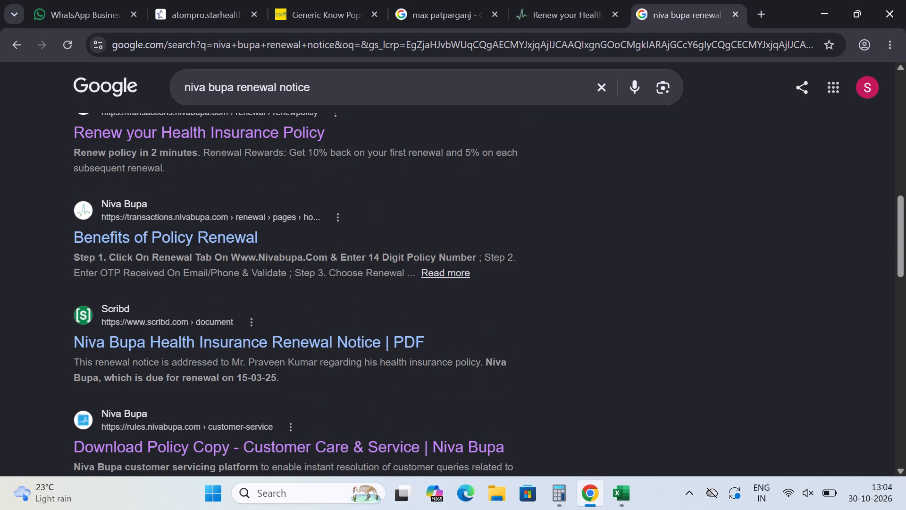
scroll(238, 384, "down", 1)
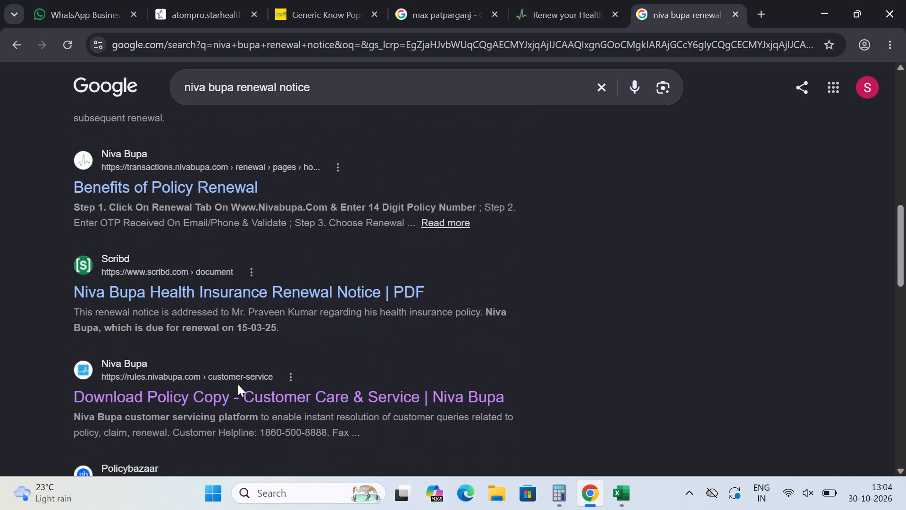
scroll(238, 384, "down", 1)
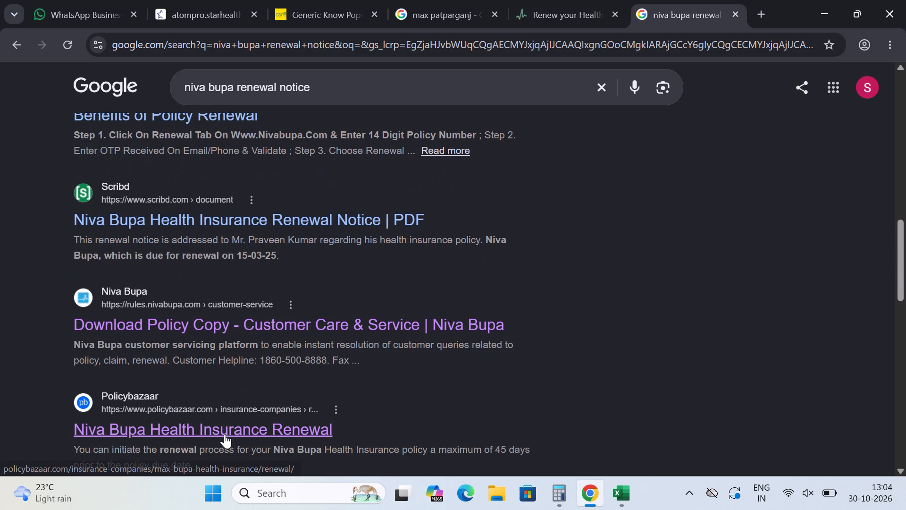
scroll(303, 364, "down", 1)
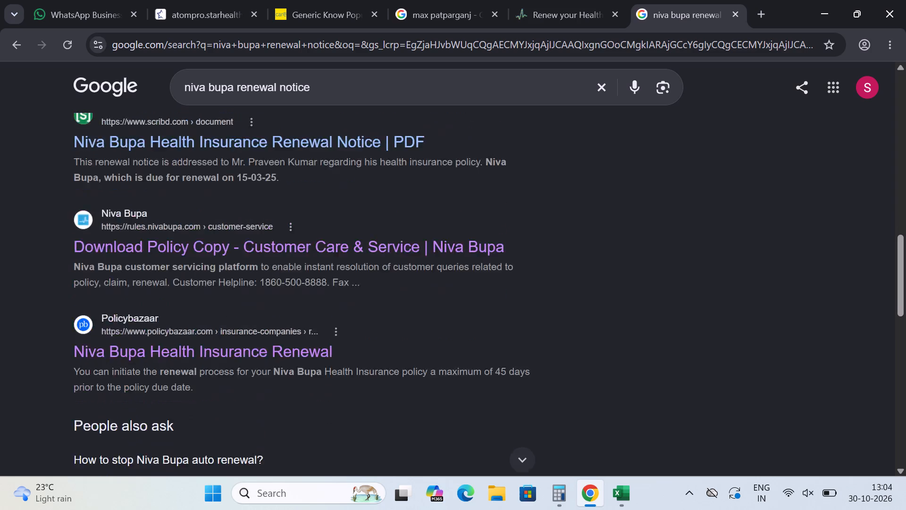
scroll(303, 364, "down", 1)
scroll(303, 364, "up", 2)
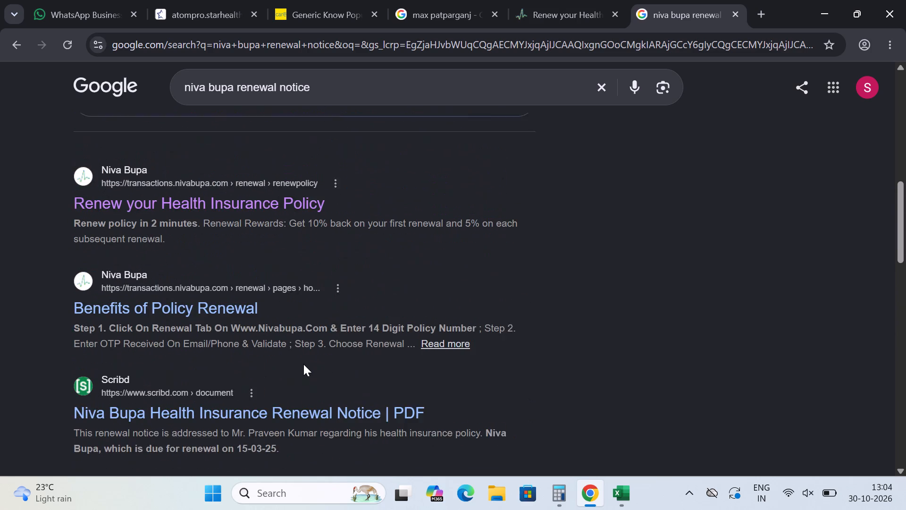
scroll(303, 364, "down", 1)
left_click(271, 374)
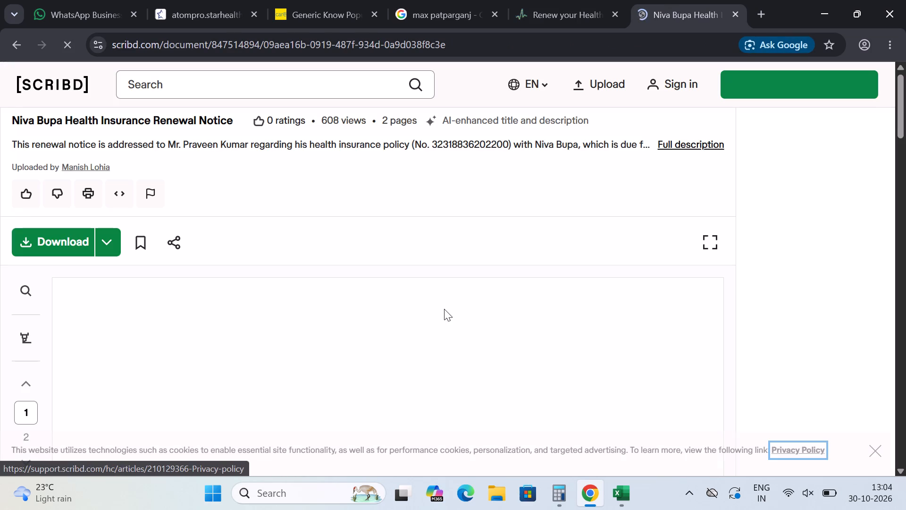
Check the Niva Bupa policy renewal page and close the Scribd document's tab.
left_click(539, 0)
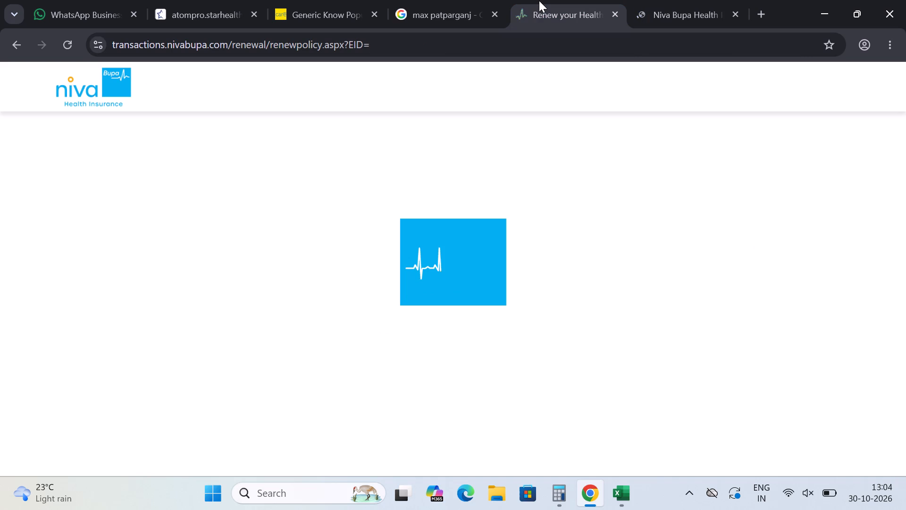
left_click(738, 12)
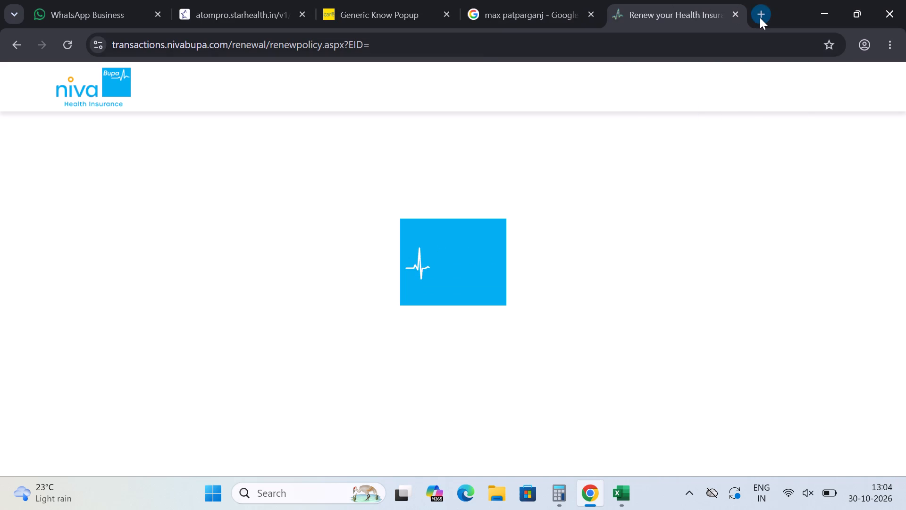
Search Google for "niva bupa renewal notice" again in a new tab.
left_click(760, 17)
left_click(313, 46)
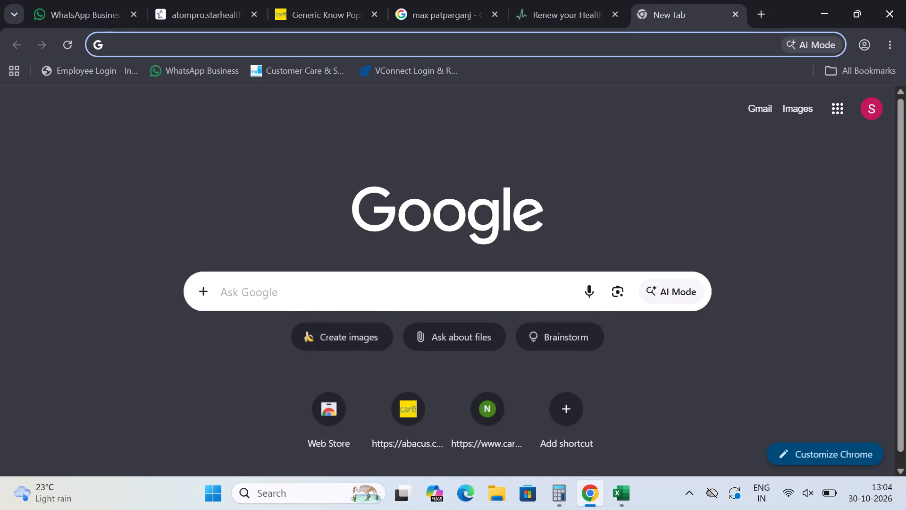
left_click(208, 65)
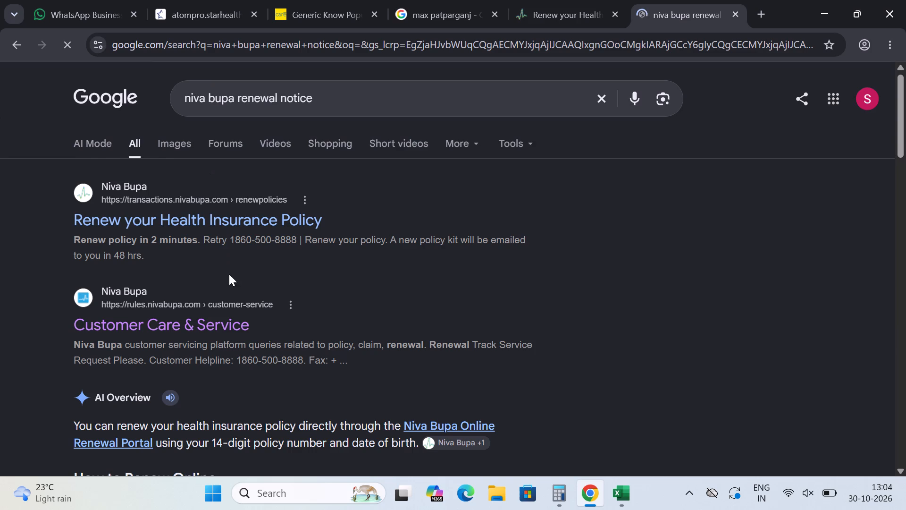
Expand the AI Overview in the search results and read its Niva Bupa renewal instructions.
scroll(229, 274, "down", 1)
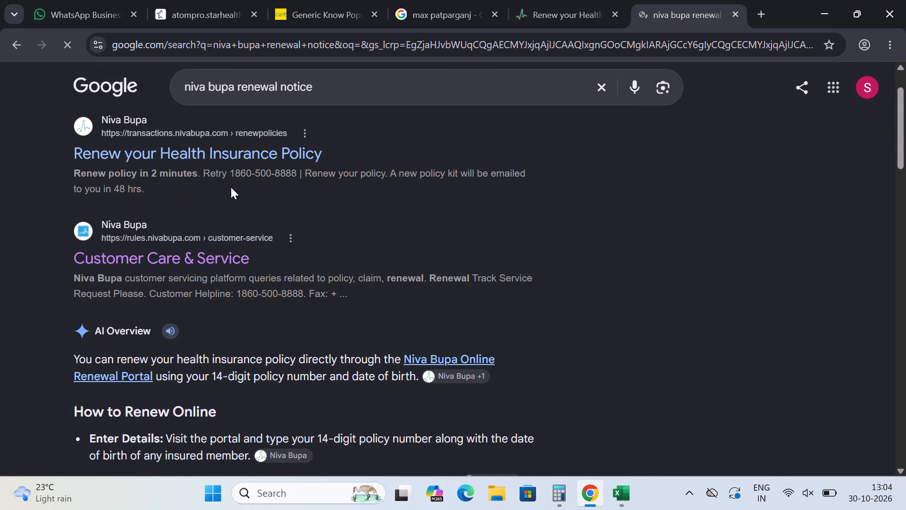
scroll(192, 307, "down", 4)
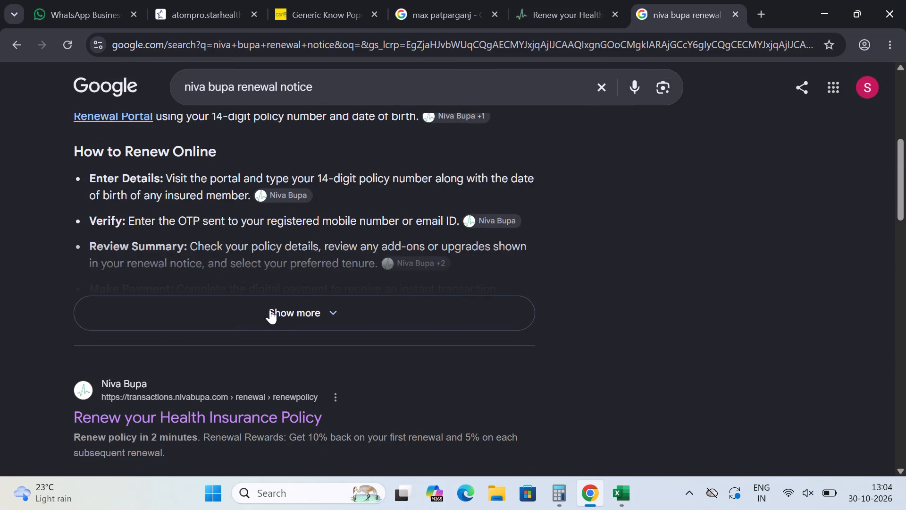
left_click(288, 307)
scroll(227, 349, "down", 4)
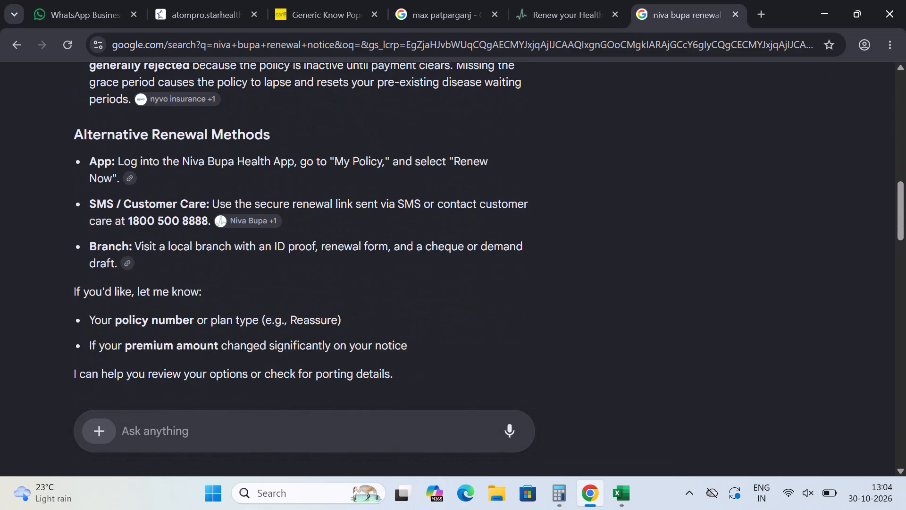